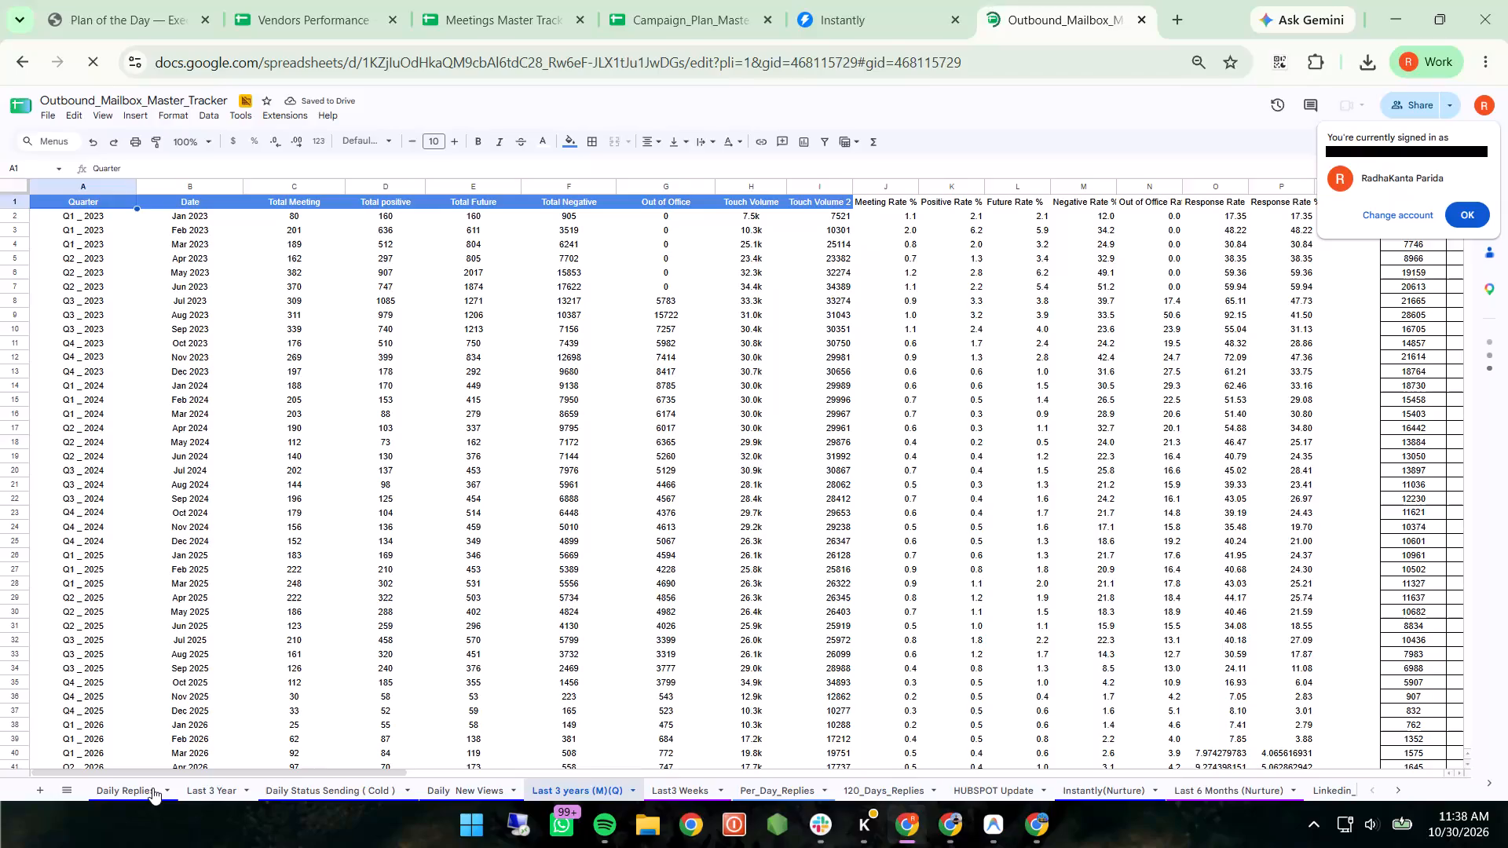
Open the Daily Replies sheet, dismiss the signed-in account notice and go to the last filled rows.
click(152, 788)
scroll(152, 566, right, 5)
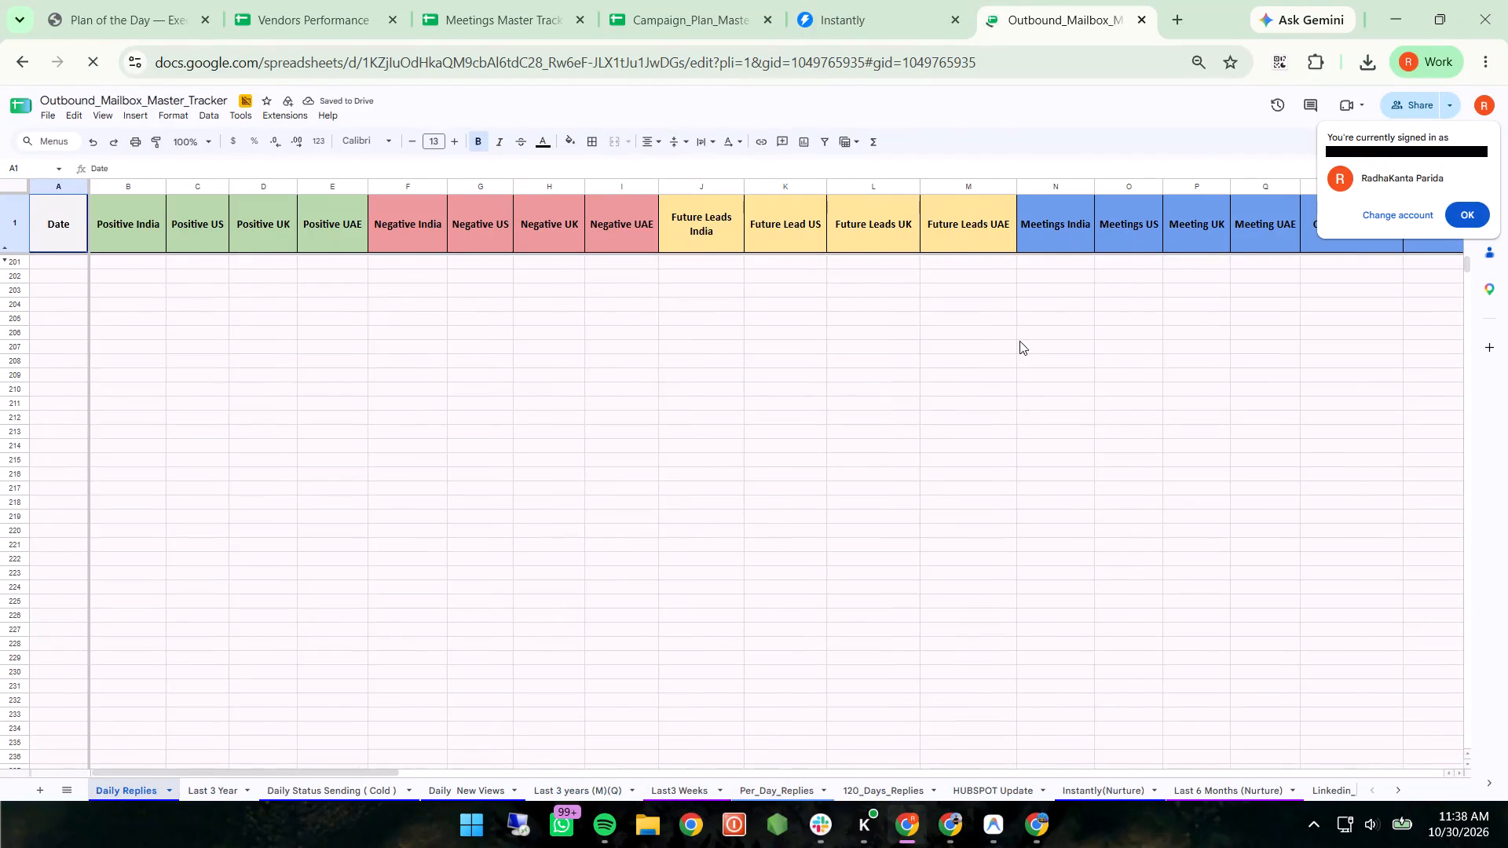
click(1451, 210)
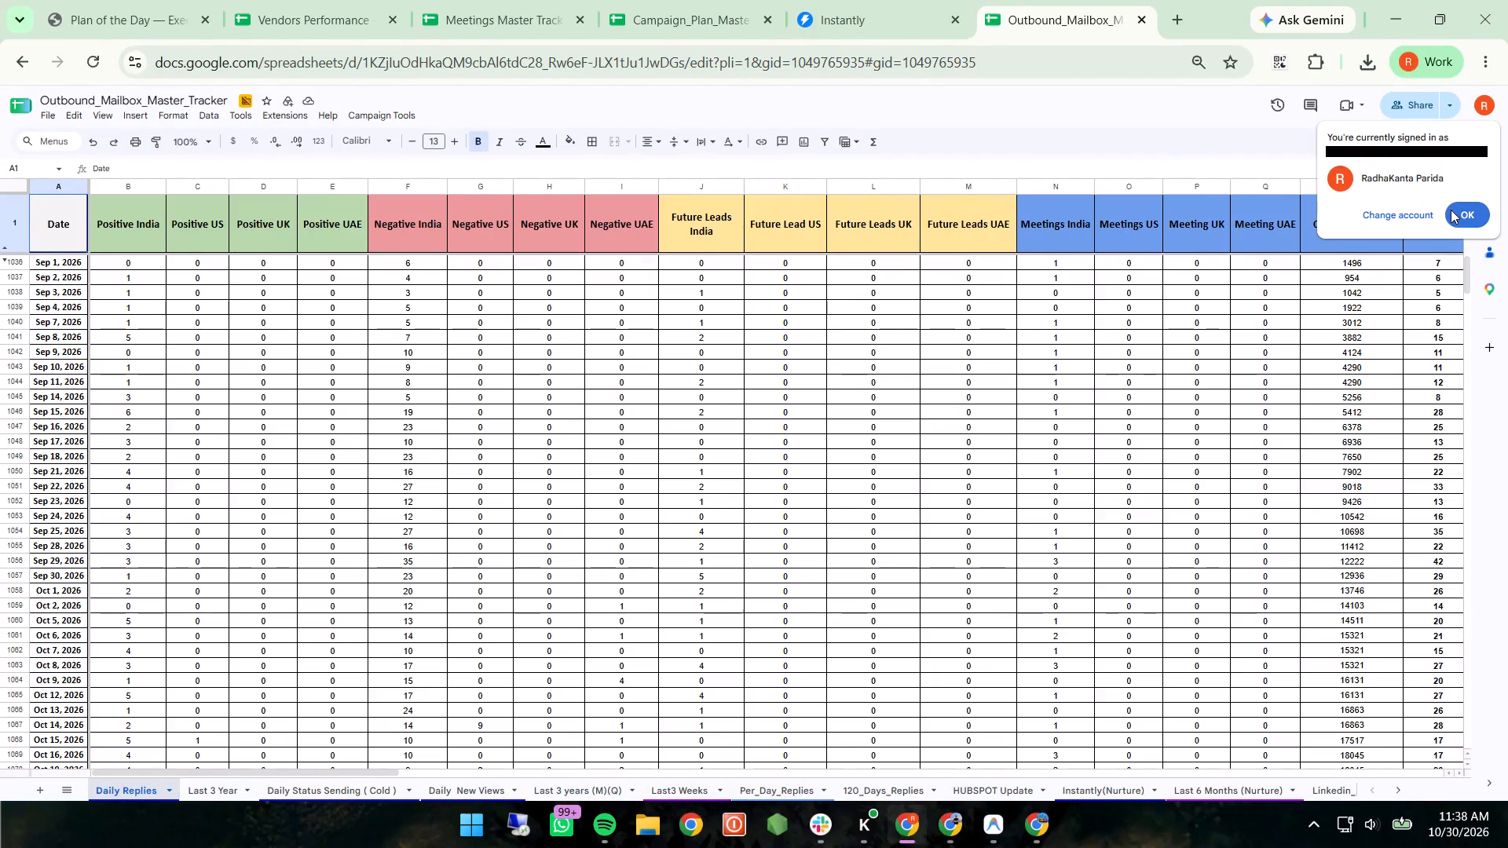
scroll(1062, 474, down, 5)
scroll(1062, 474, up, 1)
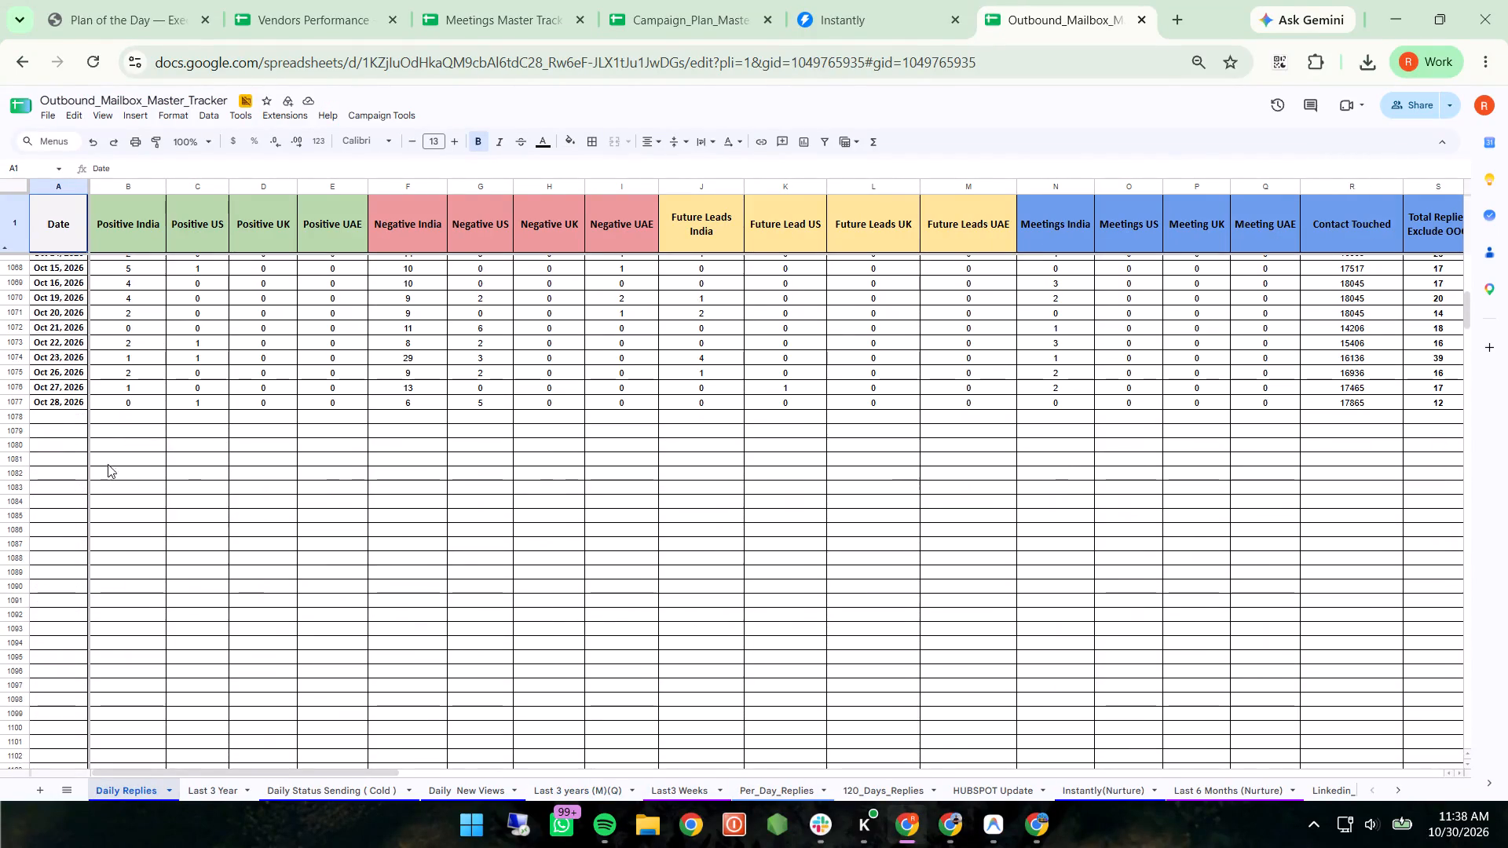
Duplicate the Oct 28, 2026 row into the first empty row below and set its date to Oct 29, 2026.
click(43, 400)
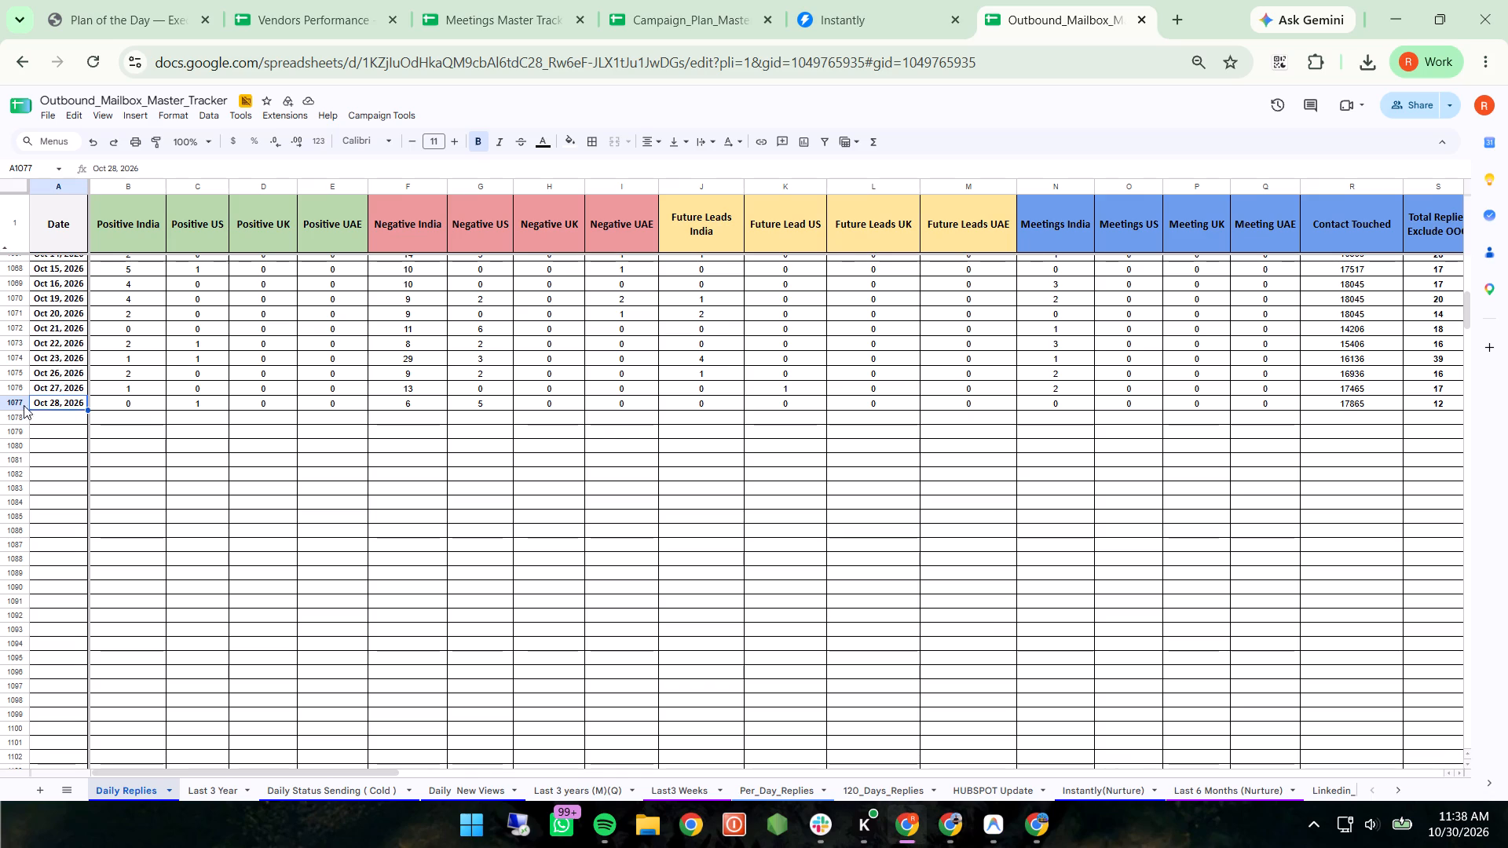
click(26, 402)
key(ctrl+c)
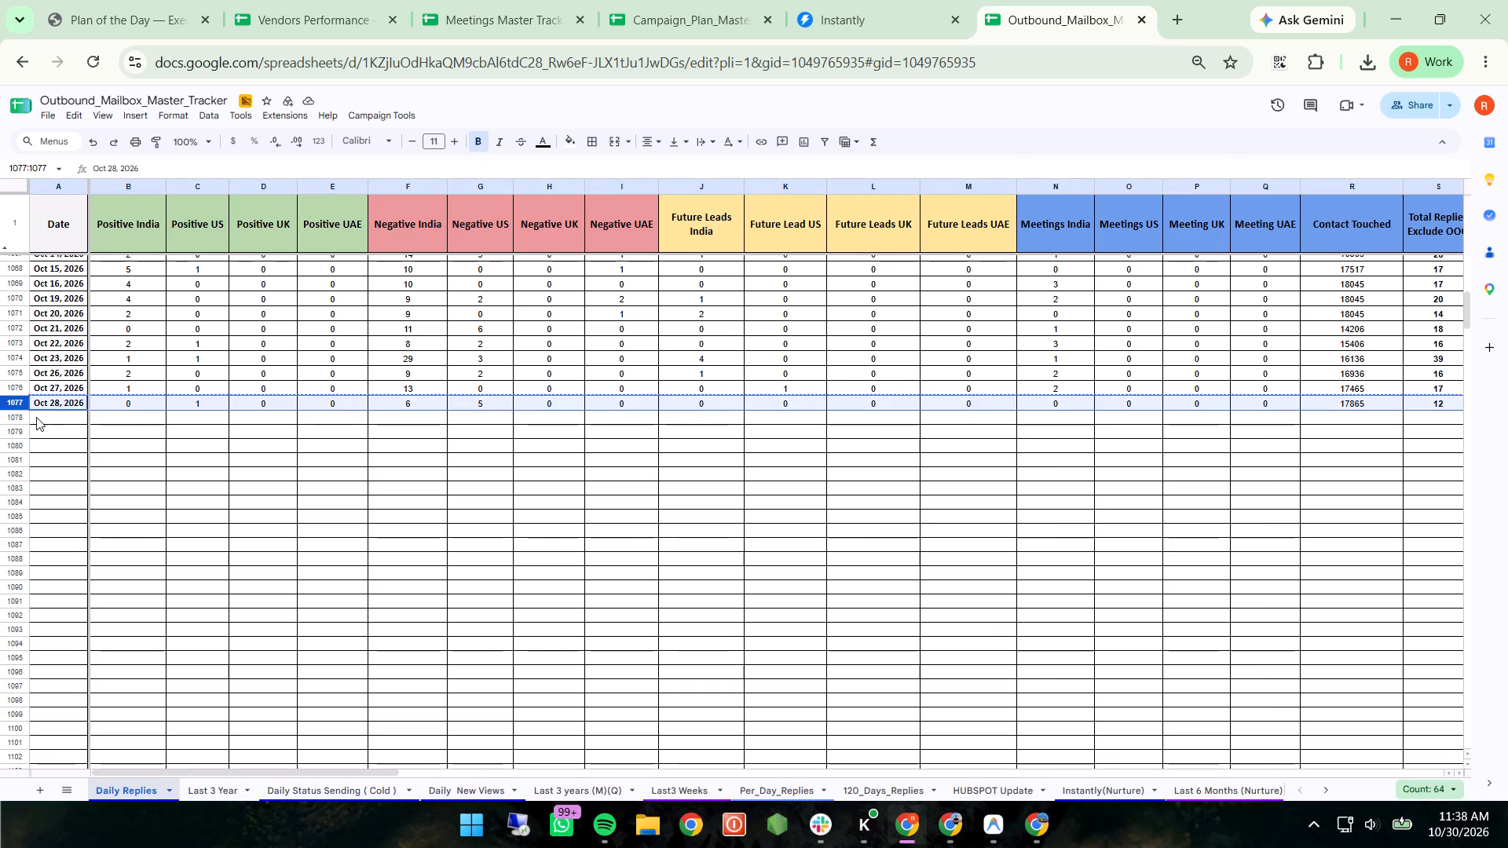
click(38, 418)
key(ctrl+v)
double_click(38, 418)
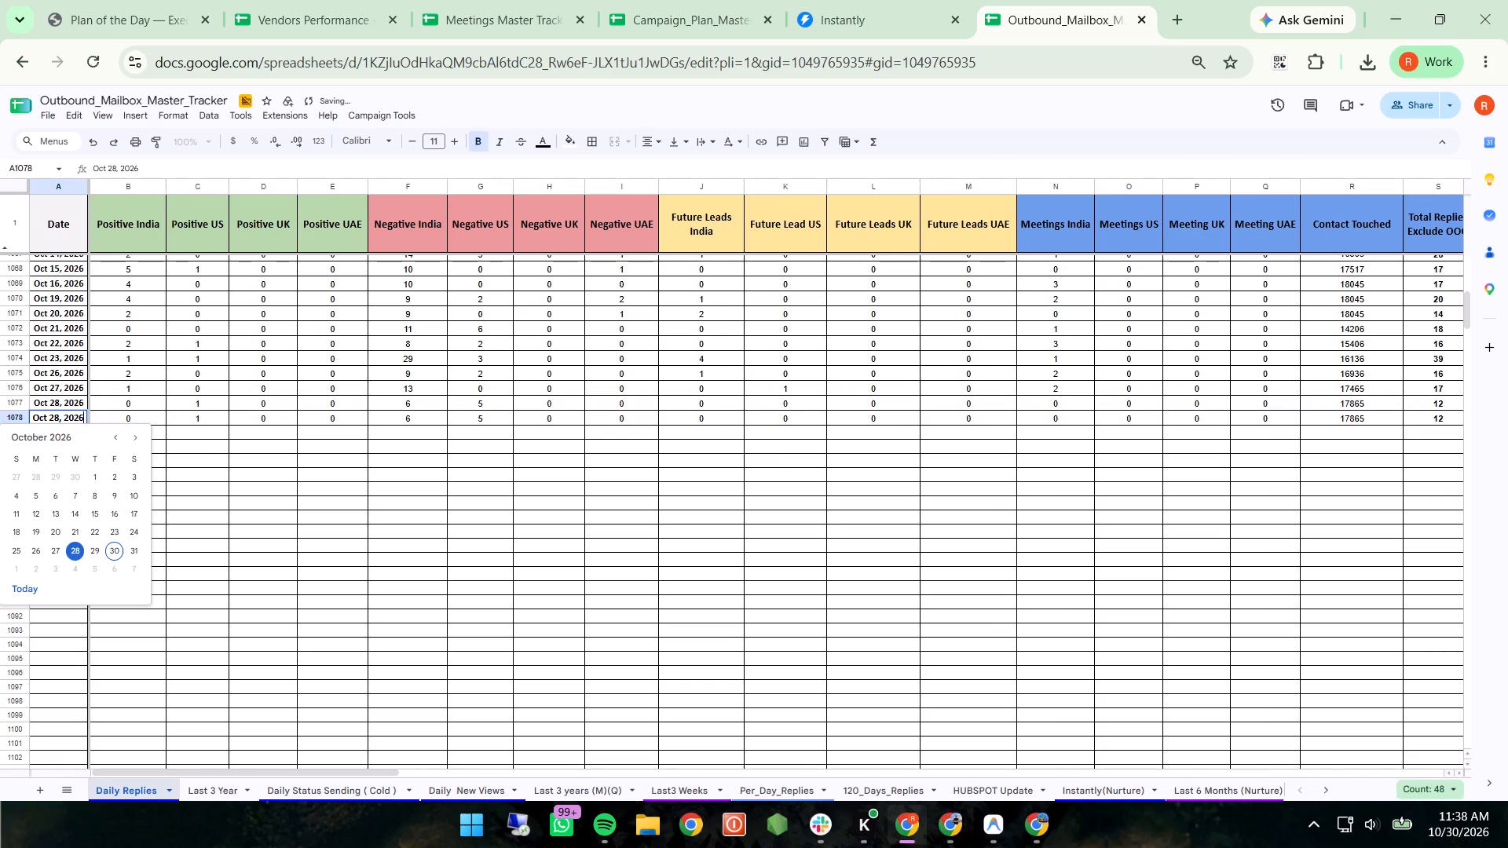
click(97, 546)
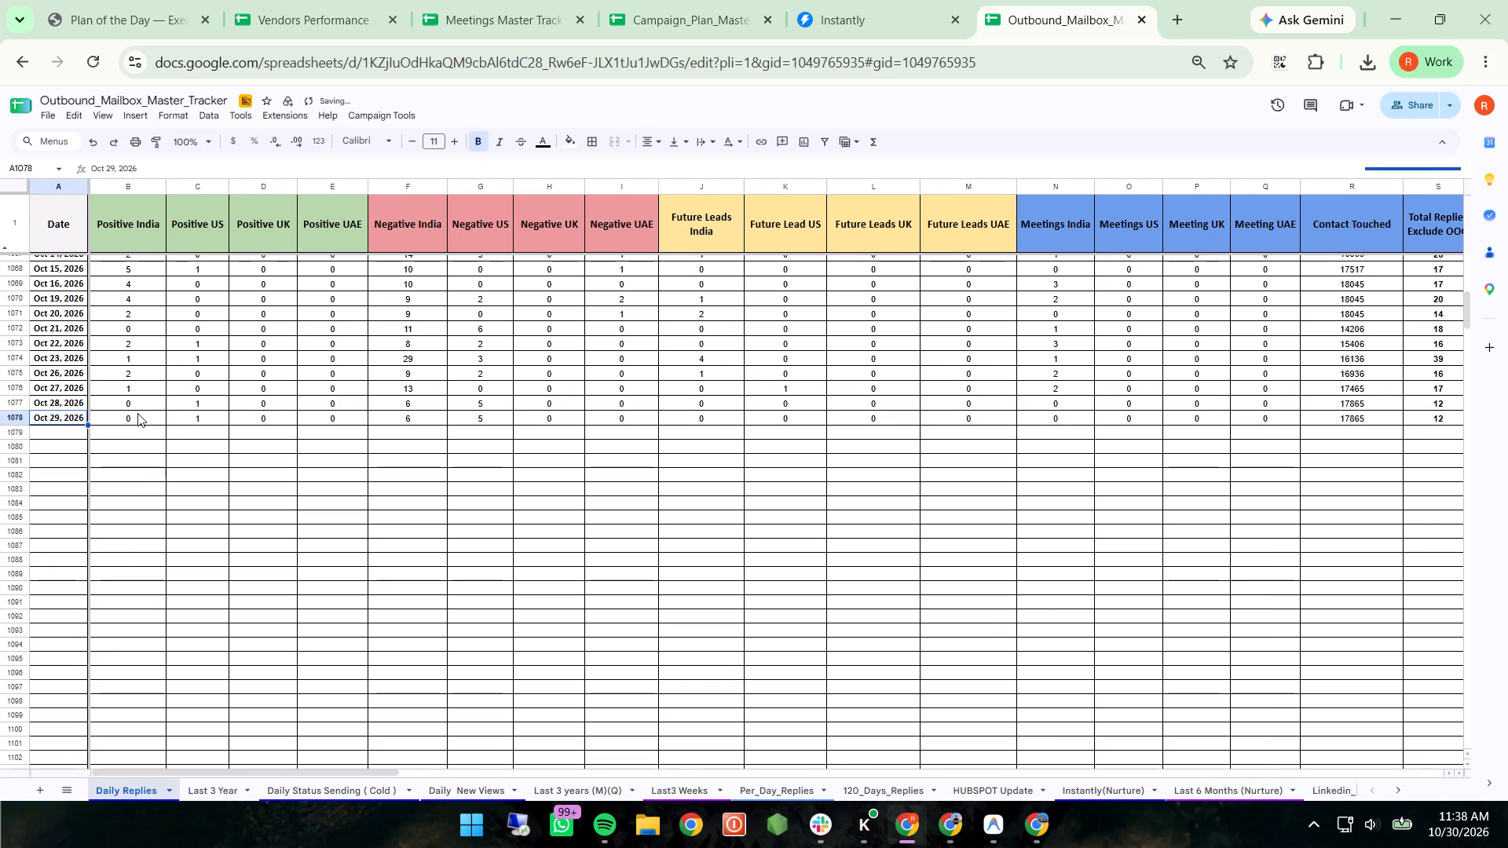
In the Oct 29, 2026 row, set Positive India to 1 and Positive US to 0.
click(132, 415)
key(BackSpace)
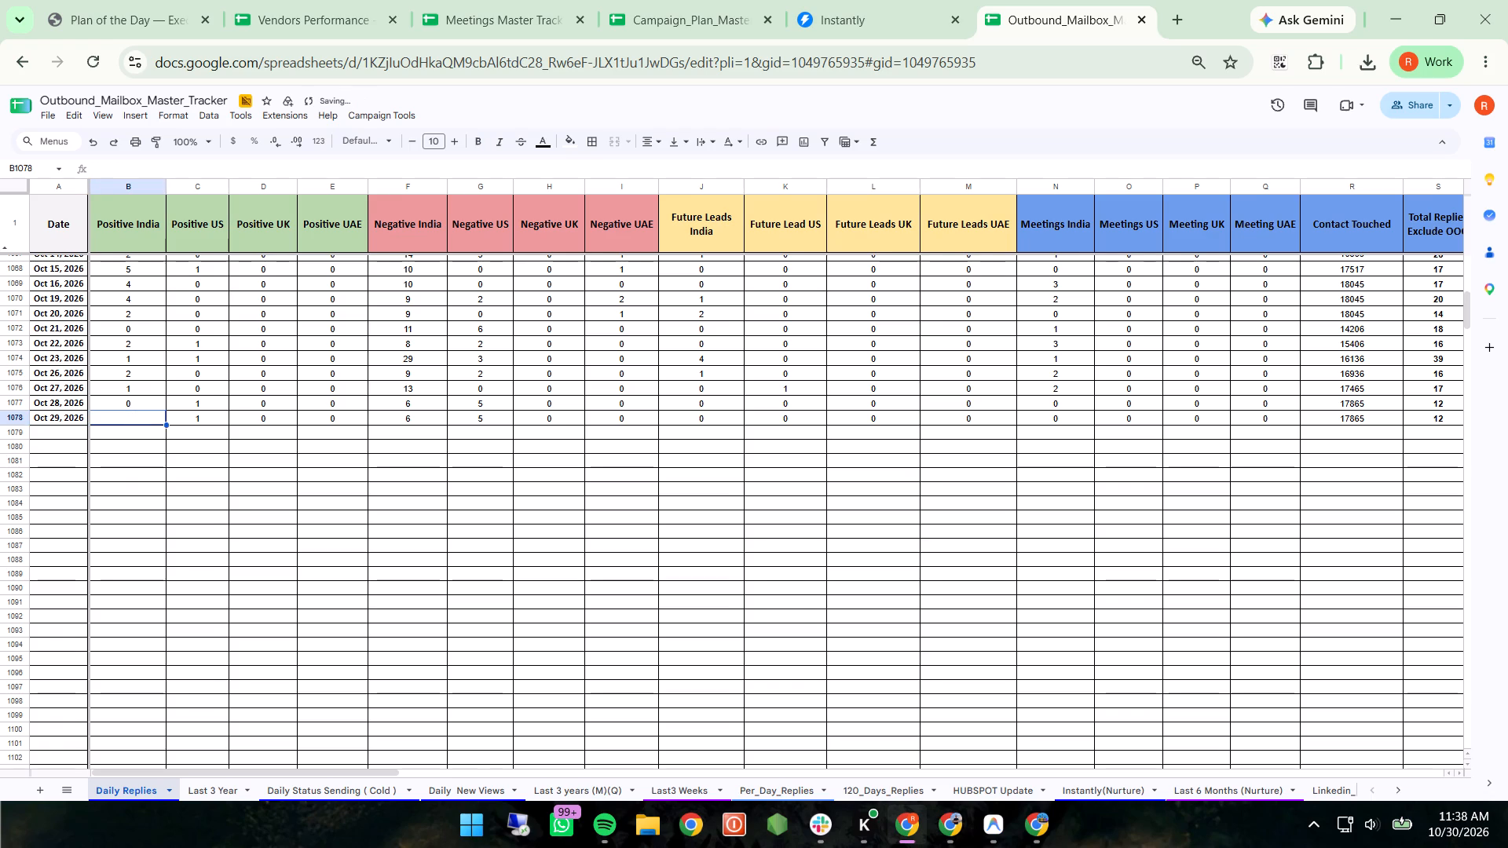
key(1)
key(Right)
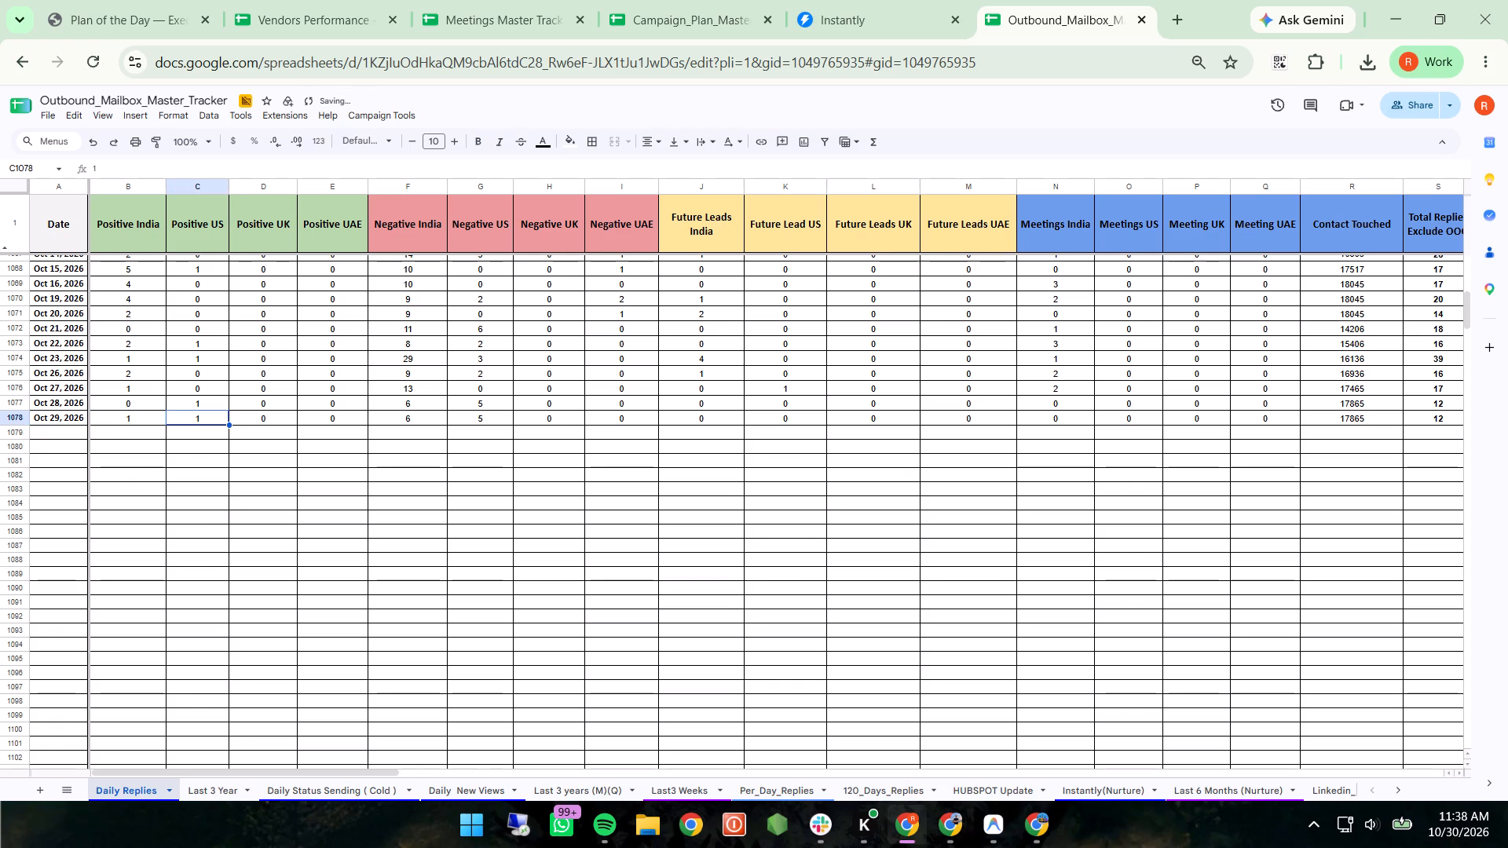
key(BackSpace)
key(0)
key(Right)
In the Oct 29, 2026 row, set Negative India to 12 and Negative US to 1.
key(Right)
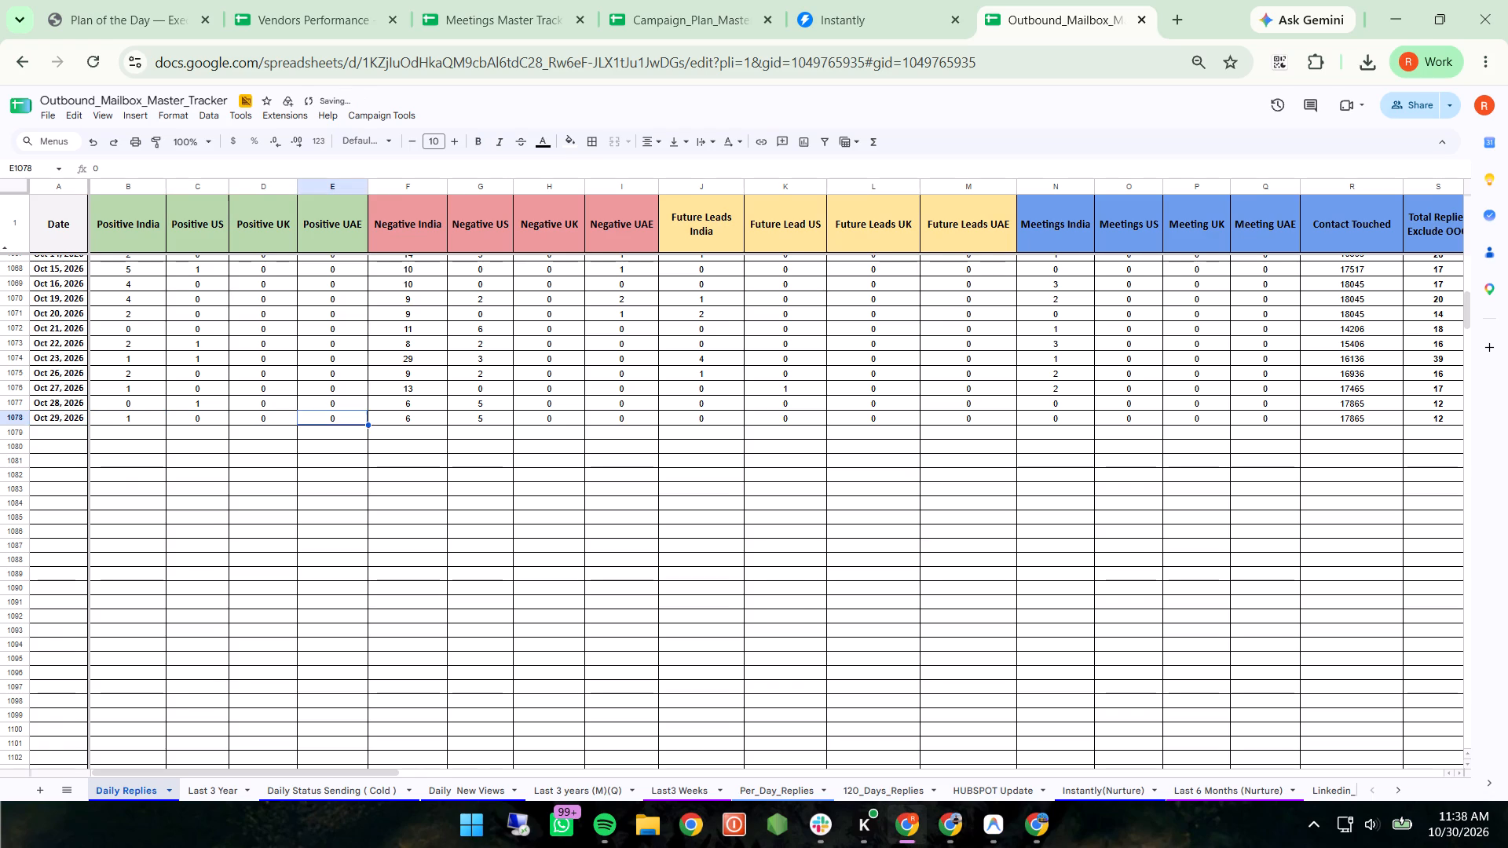
key(Right)
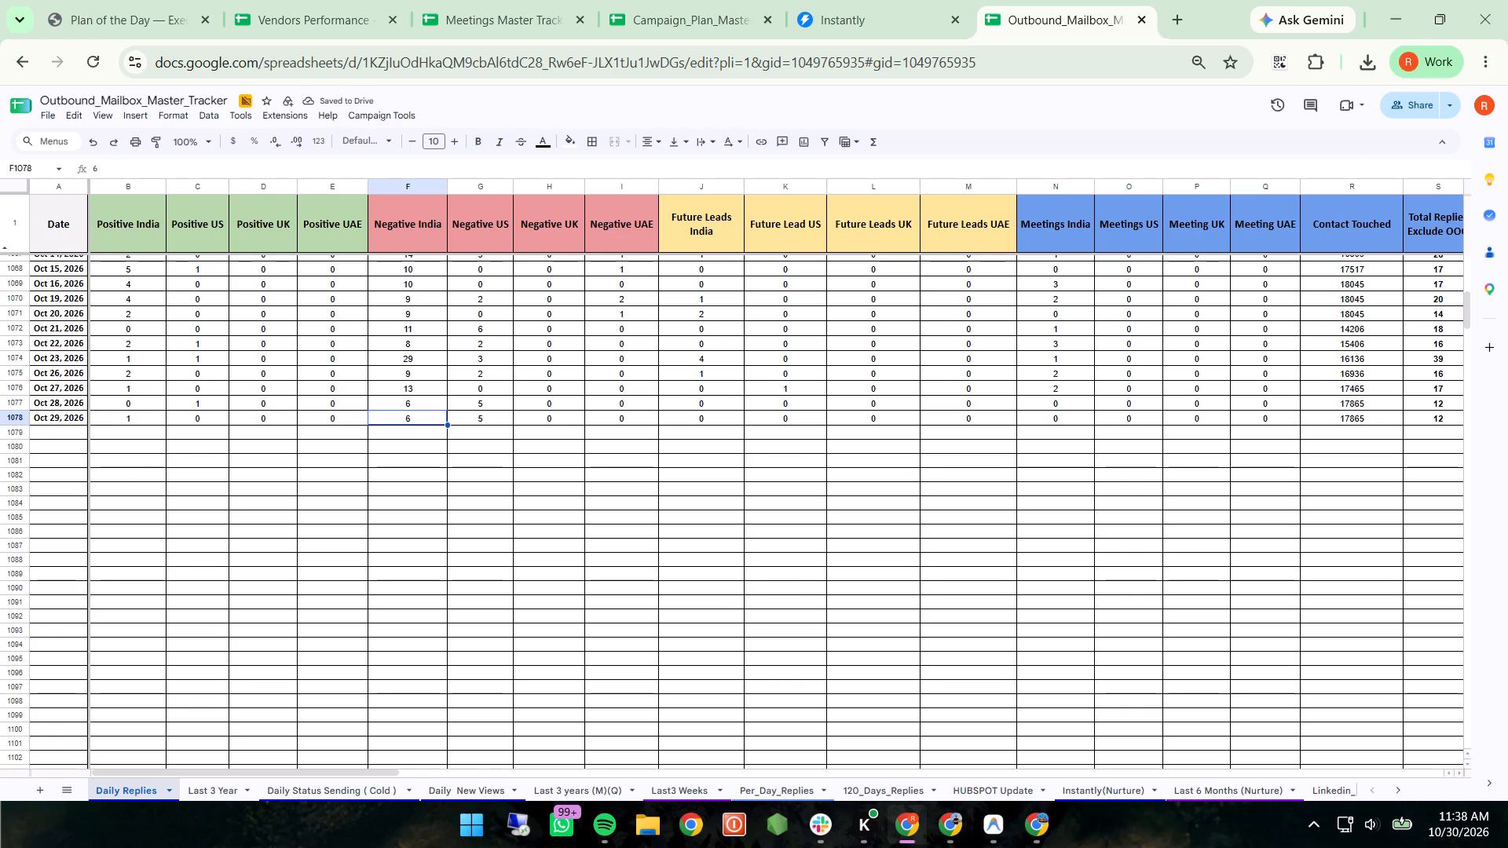
key(BackSpace)
text(12)
key(Right)
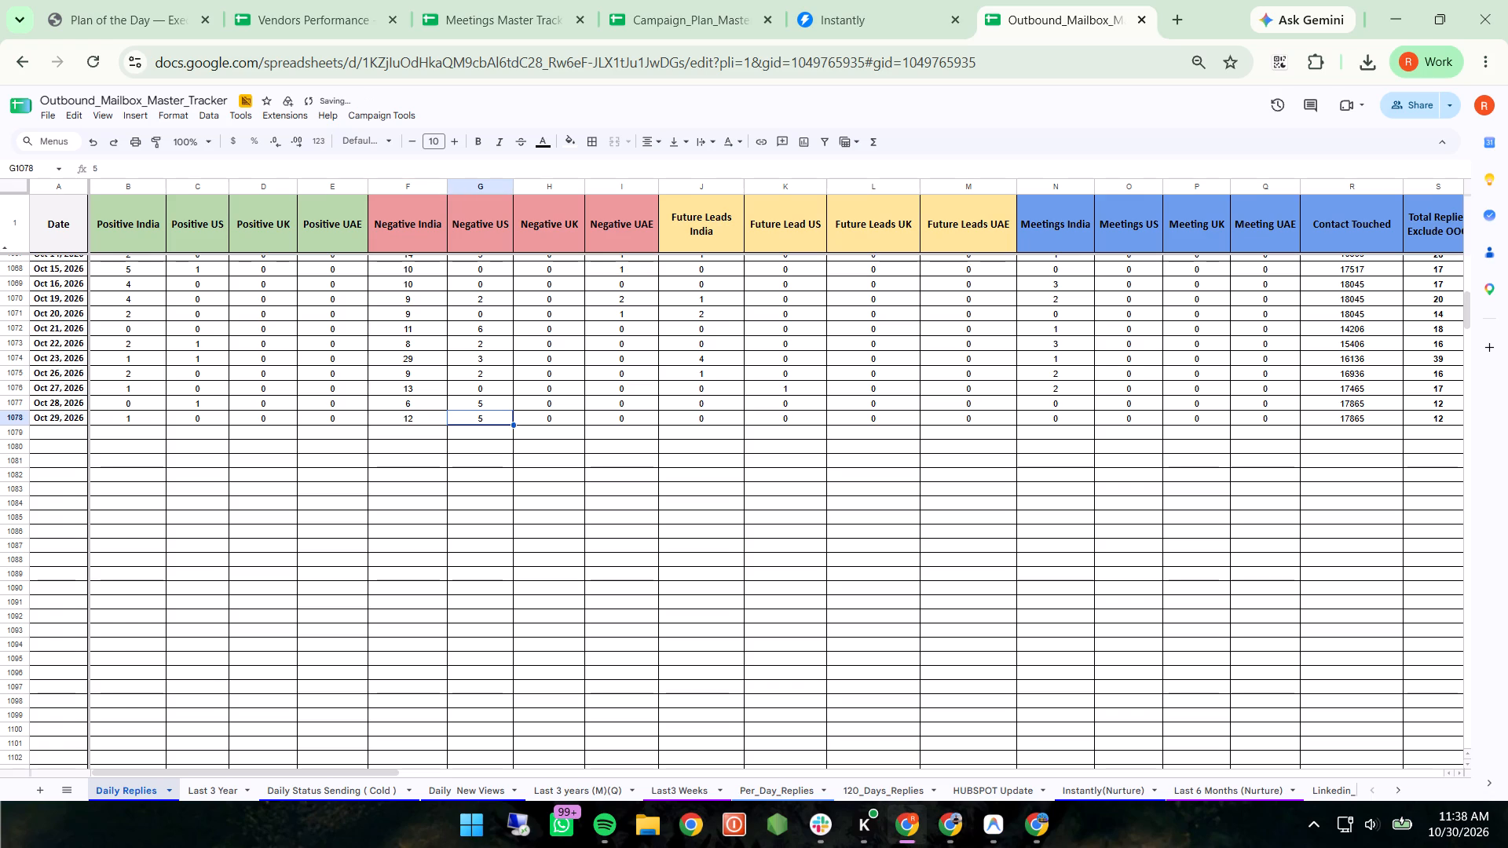
key(BackSpace)
key(1)
key(Right)
Set Meetings India to 4 in the Oct 29, 2026 row.
key(Right)
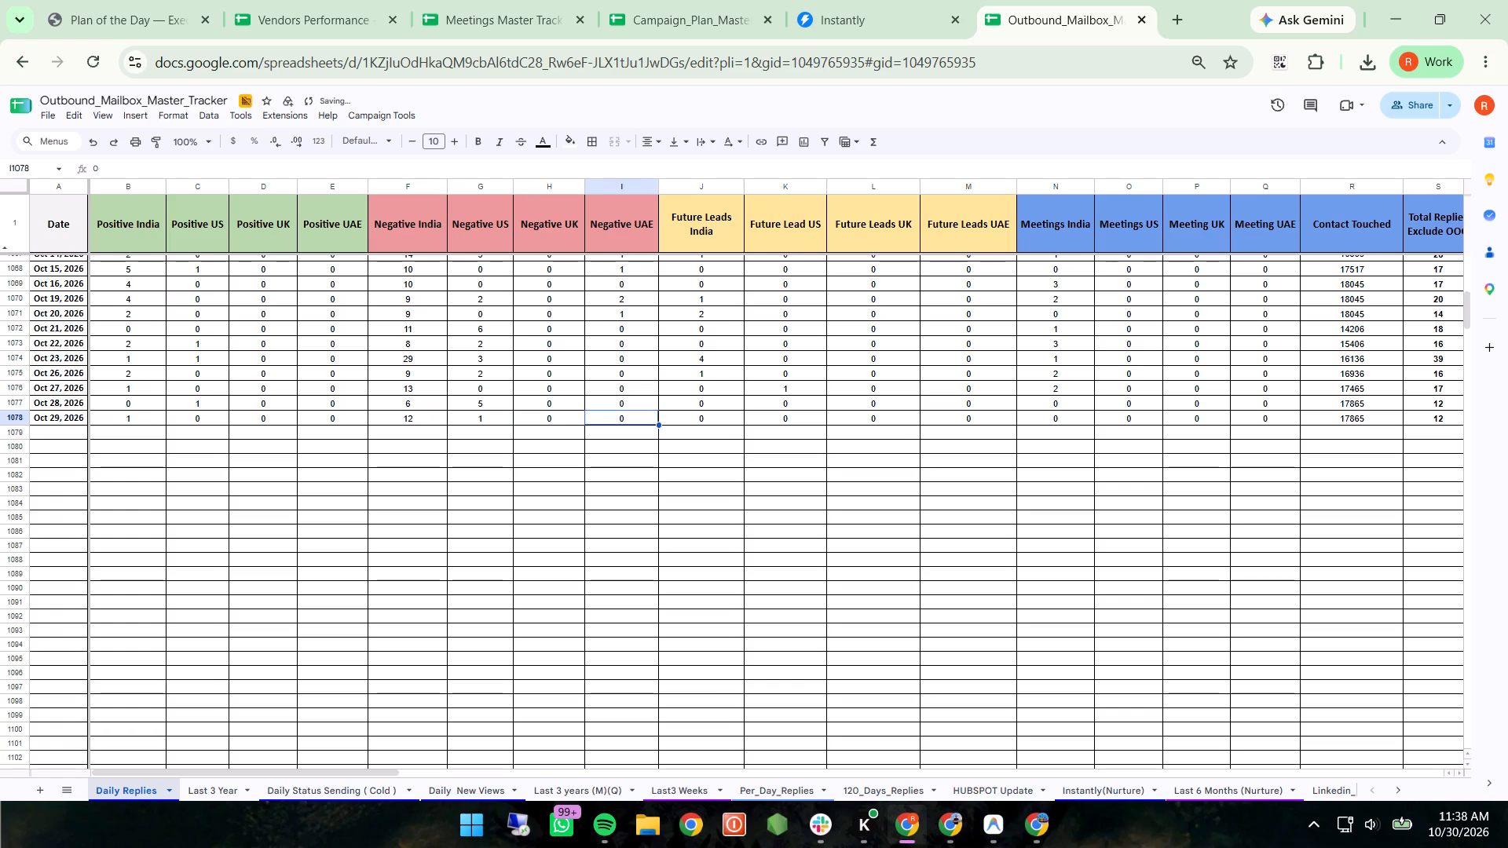
key(Right)
key(Right)
key(Right)
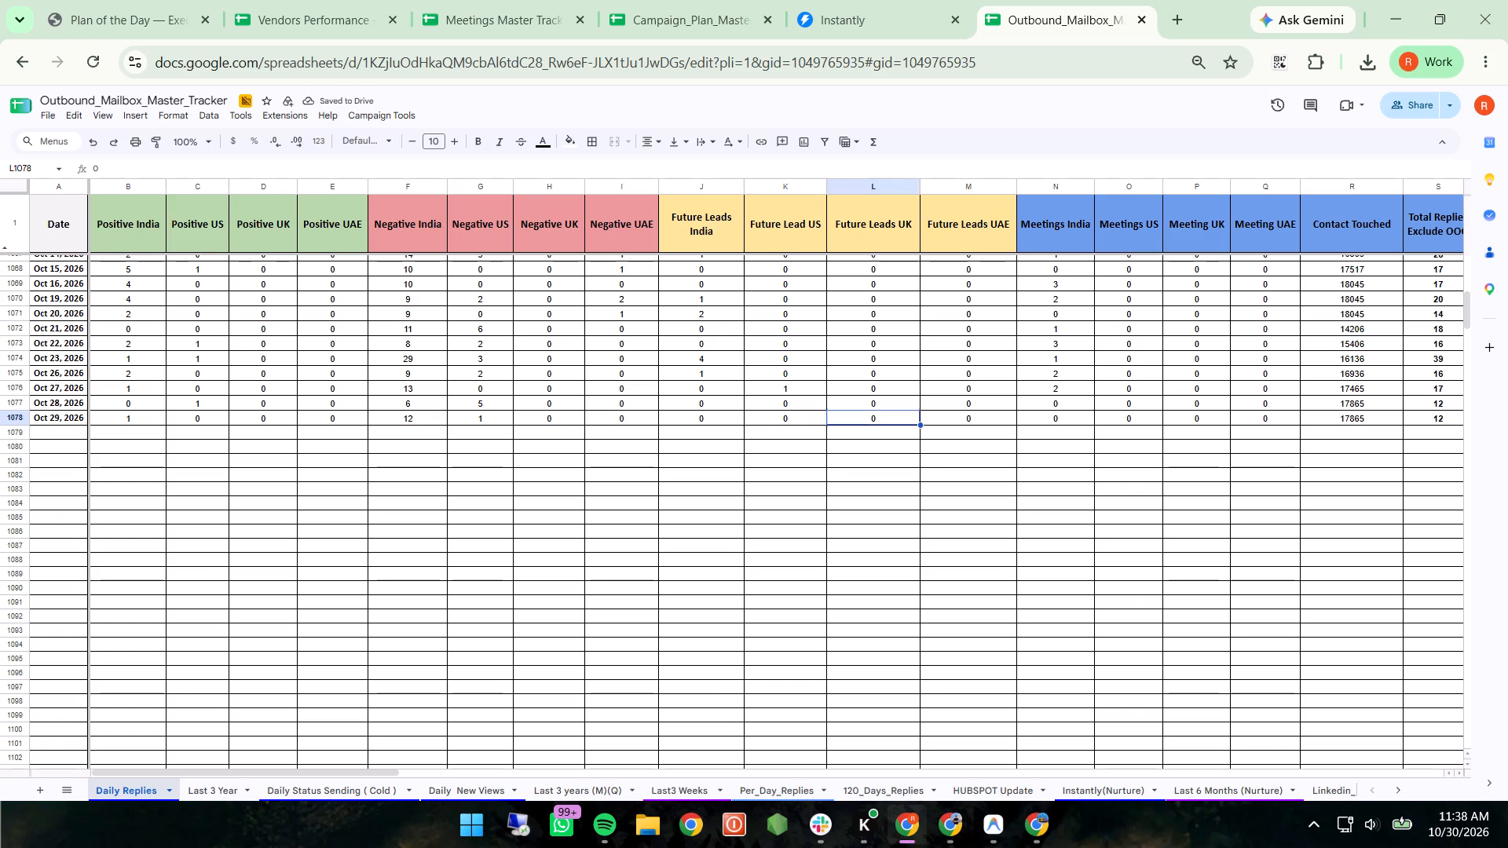
key(Right)
key(Right)
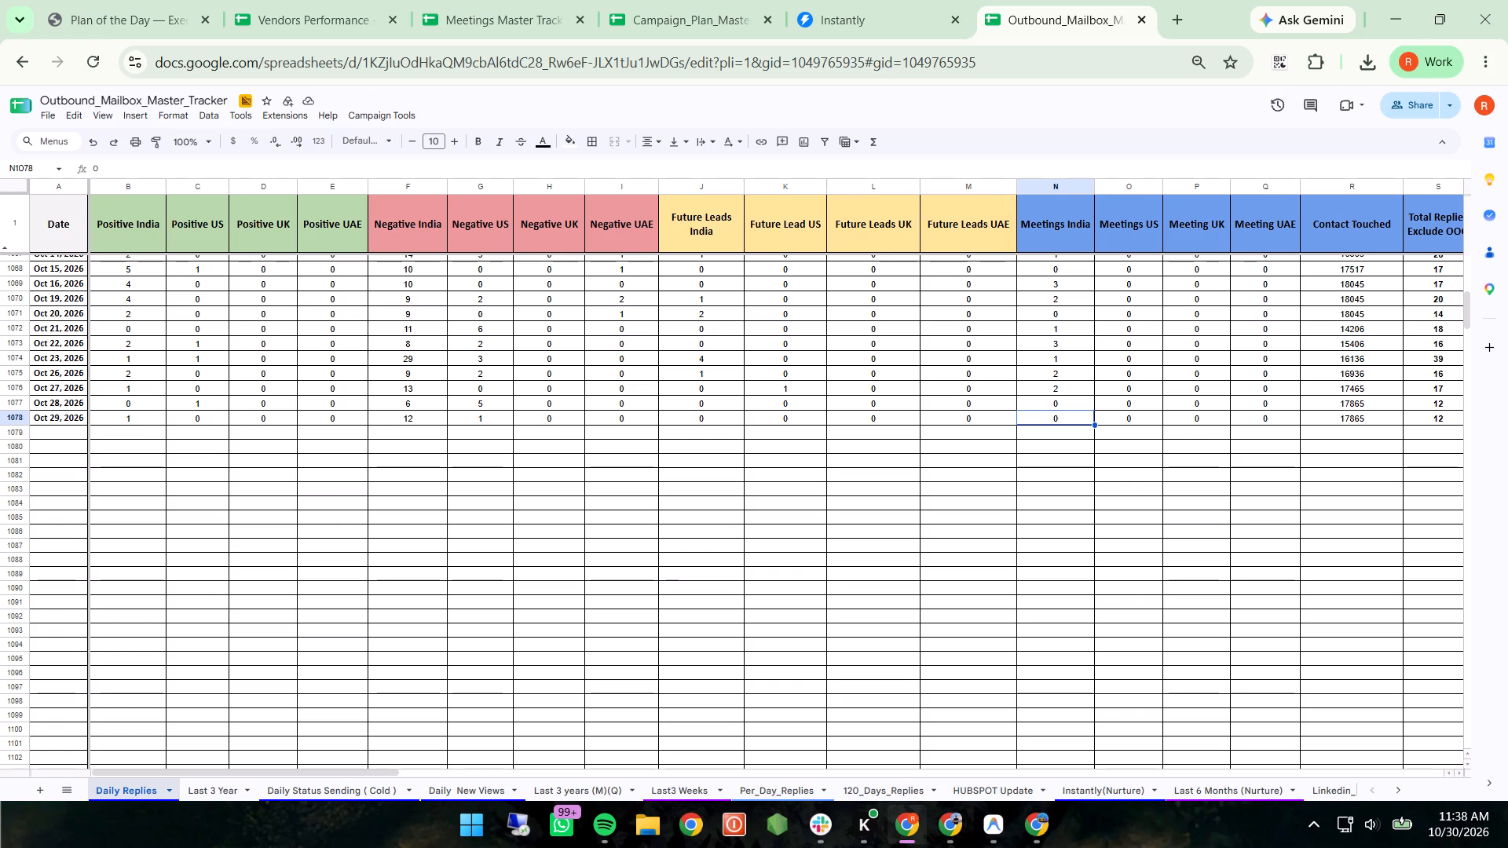
key(4)
key(Right)
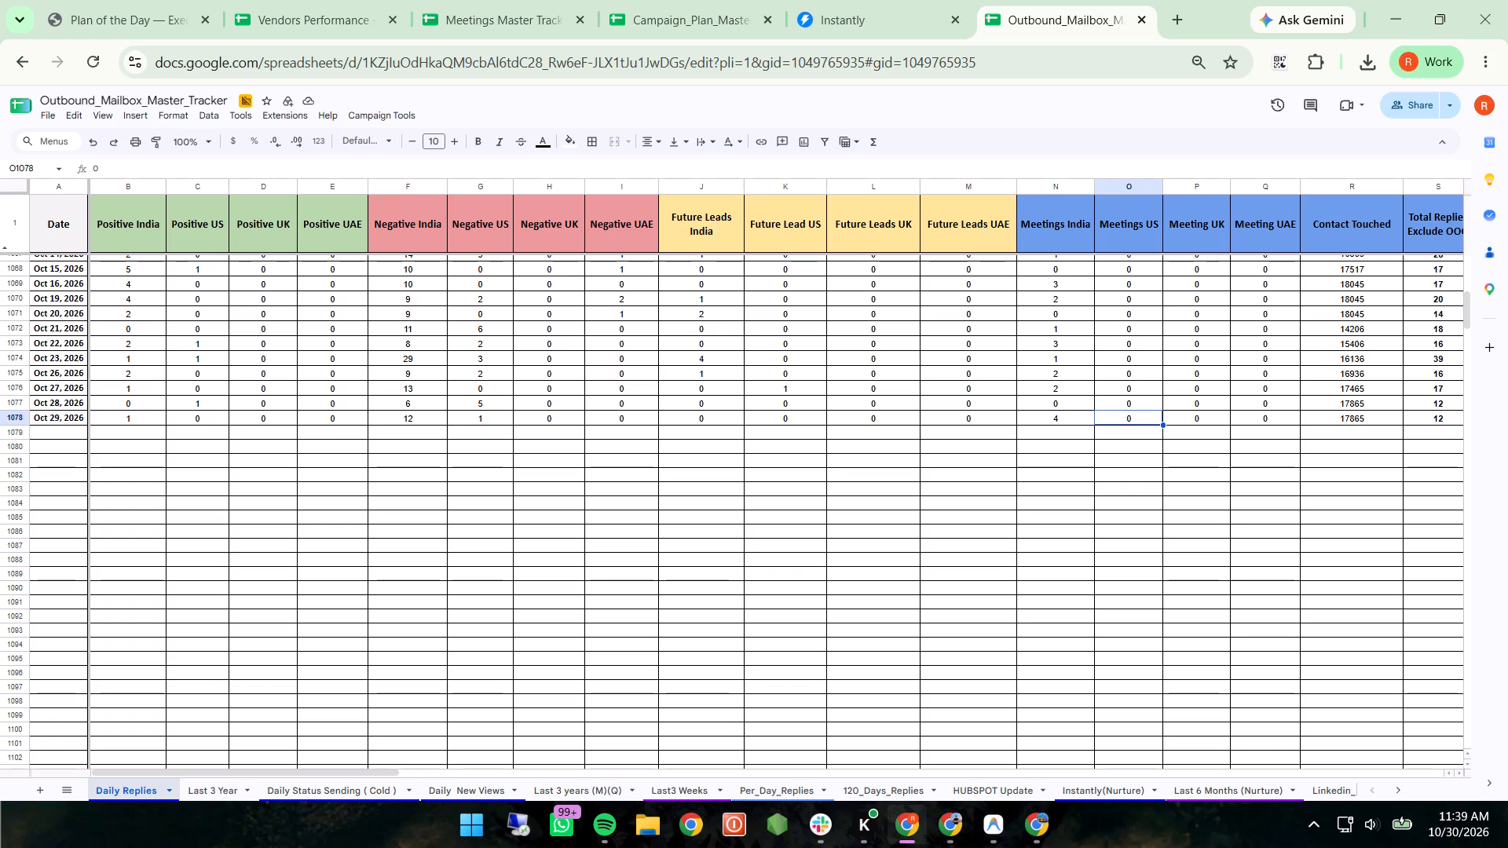
key(Right)
key(Right)
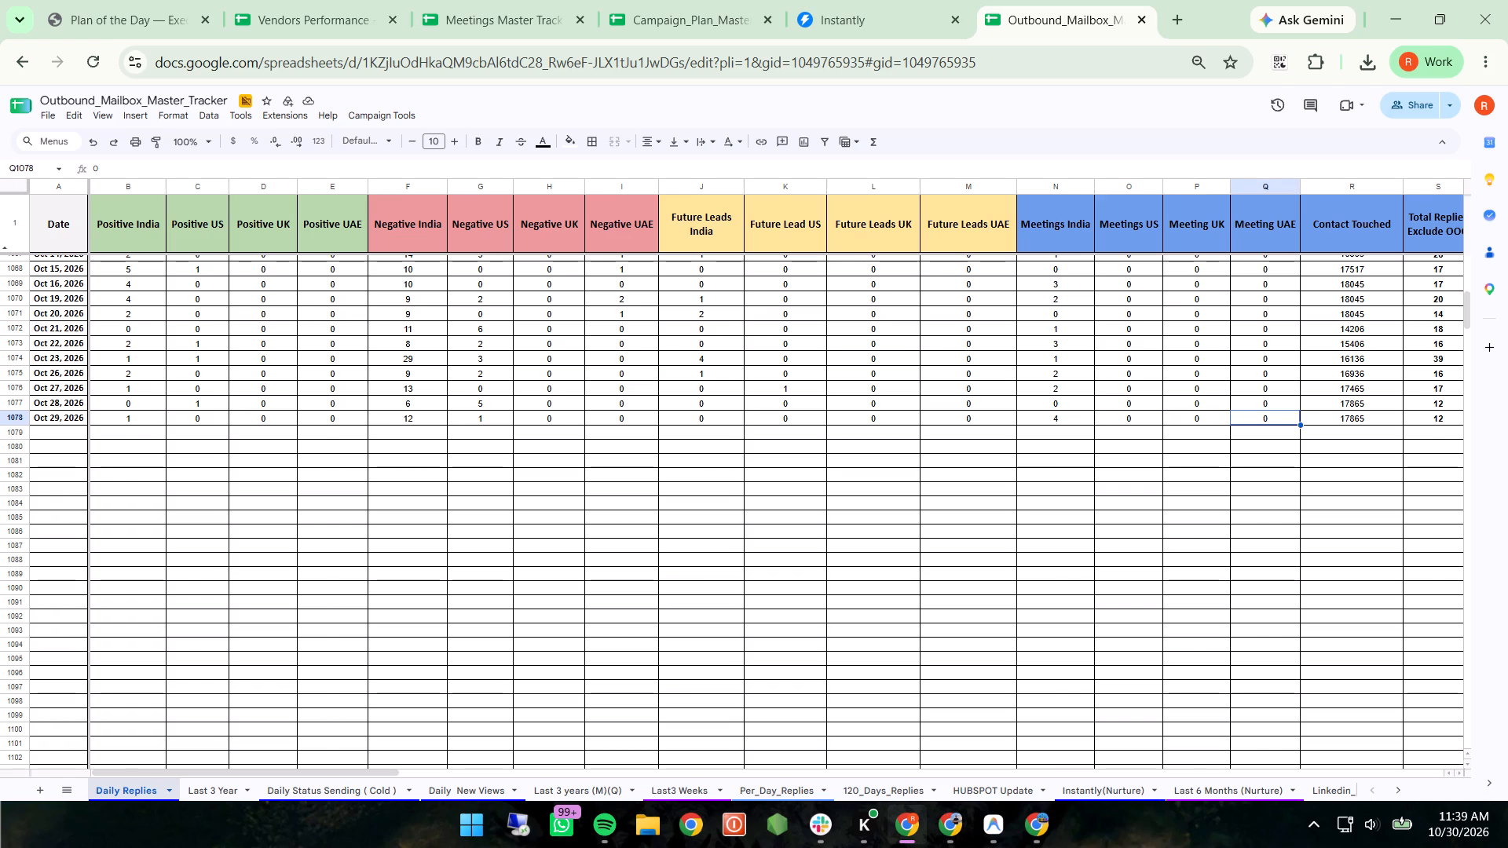
scroll(132, 415, left, 1)
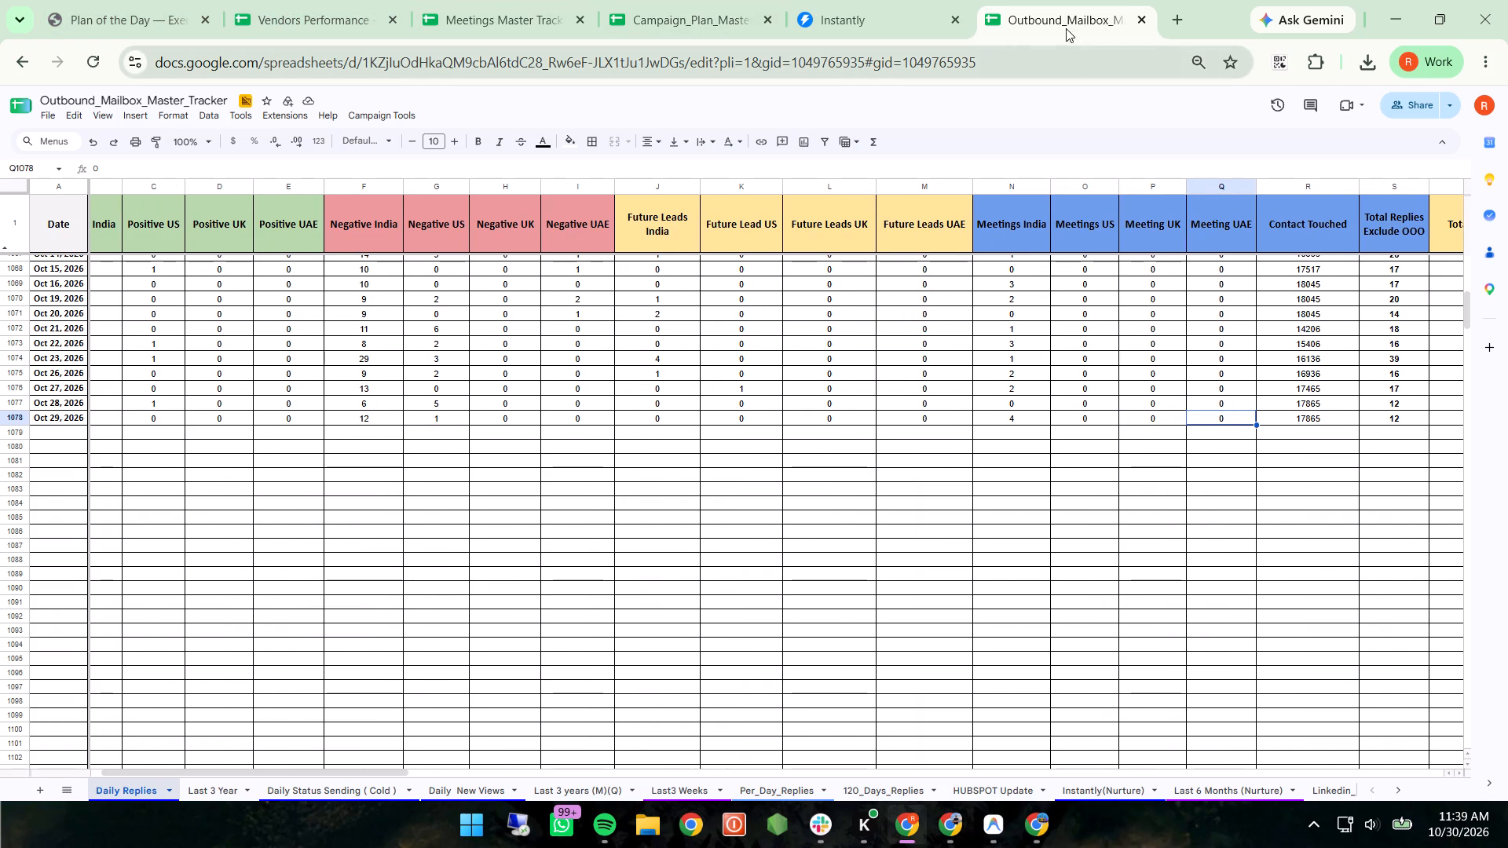
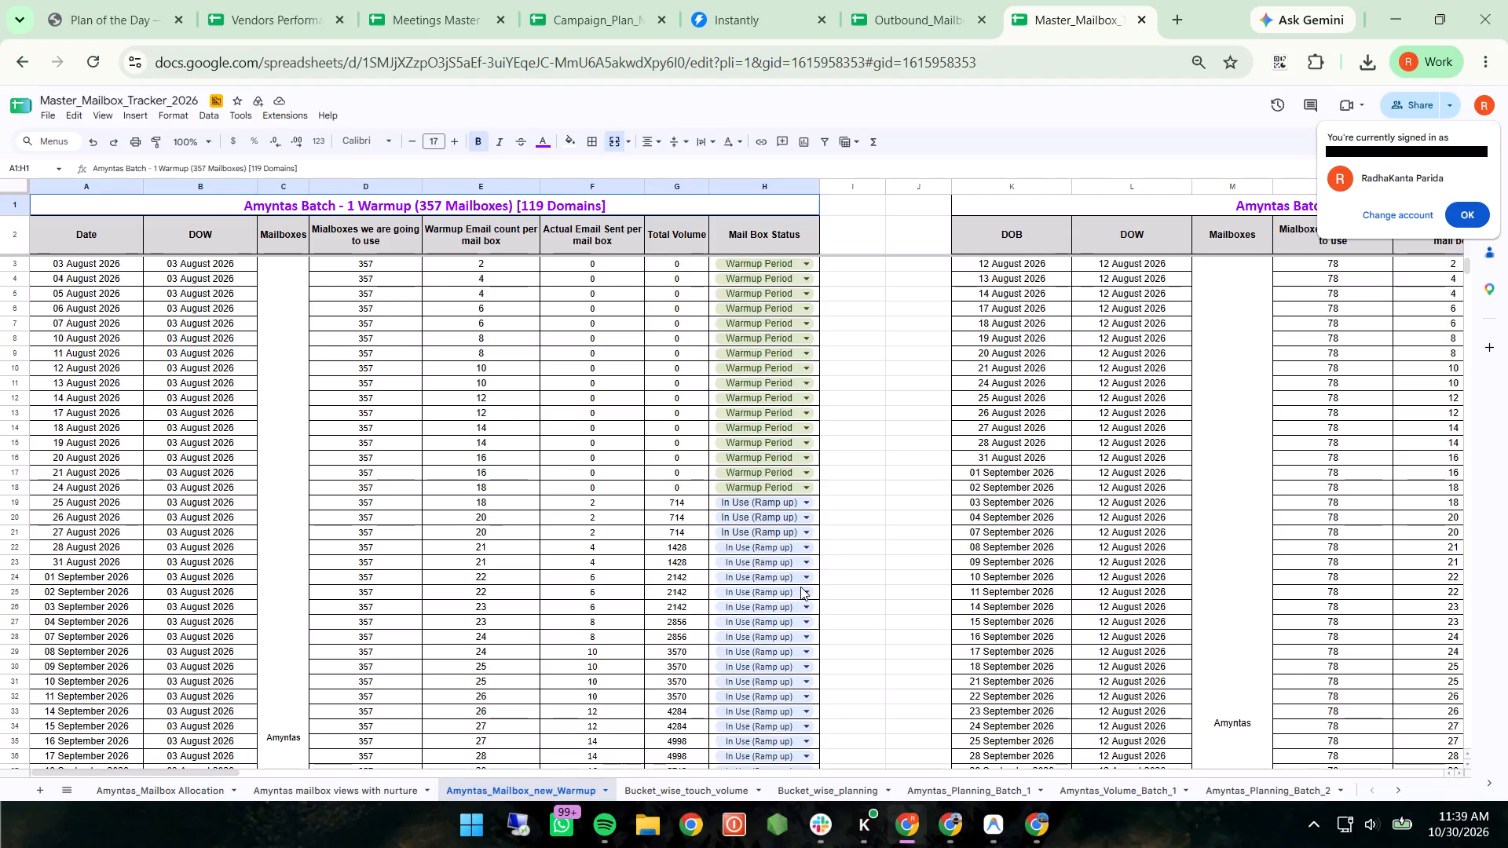
scroll(1071, 377, left, 15)
scroll(1071, 377, left, 19)
scroll(1071, 377, down, 3)
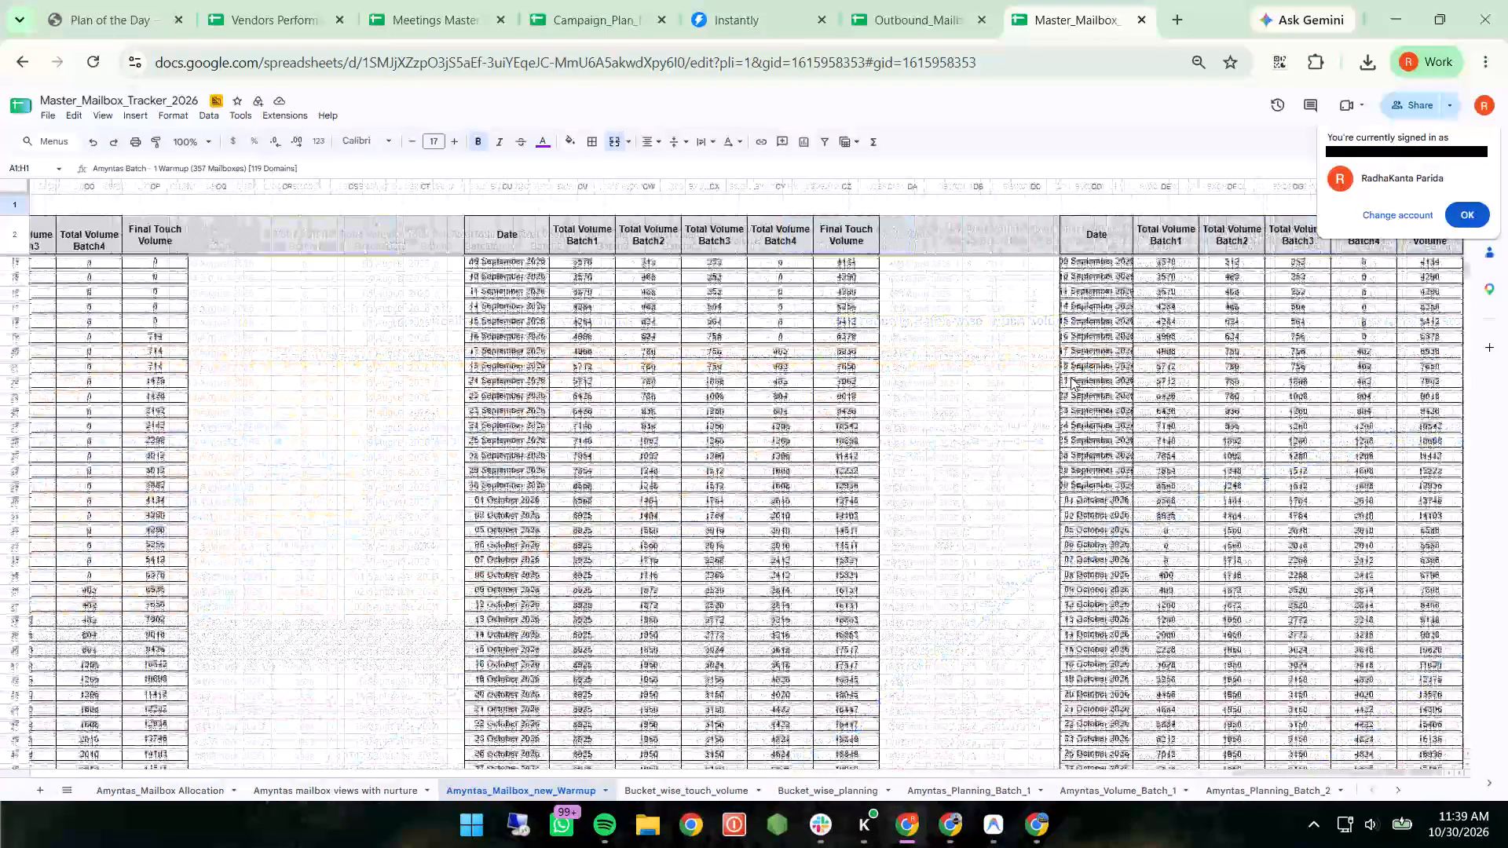
click(1088, 465)
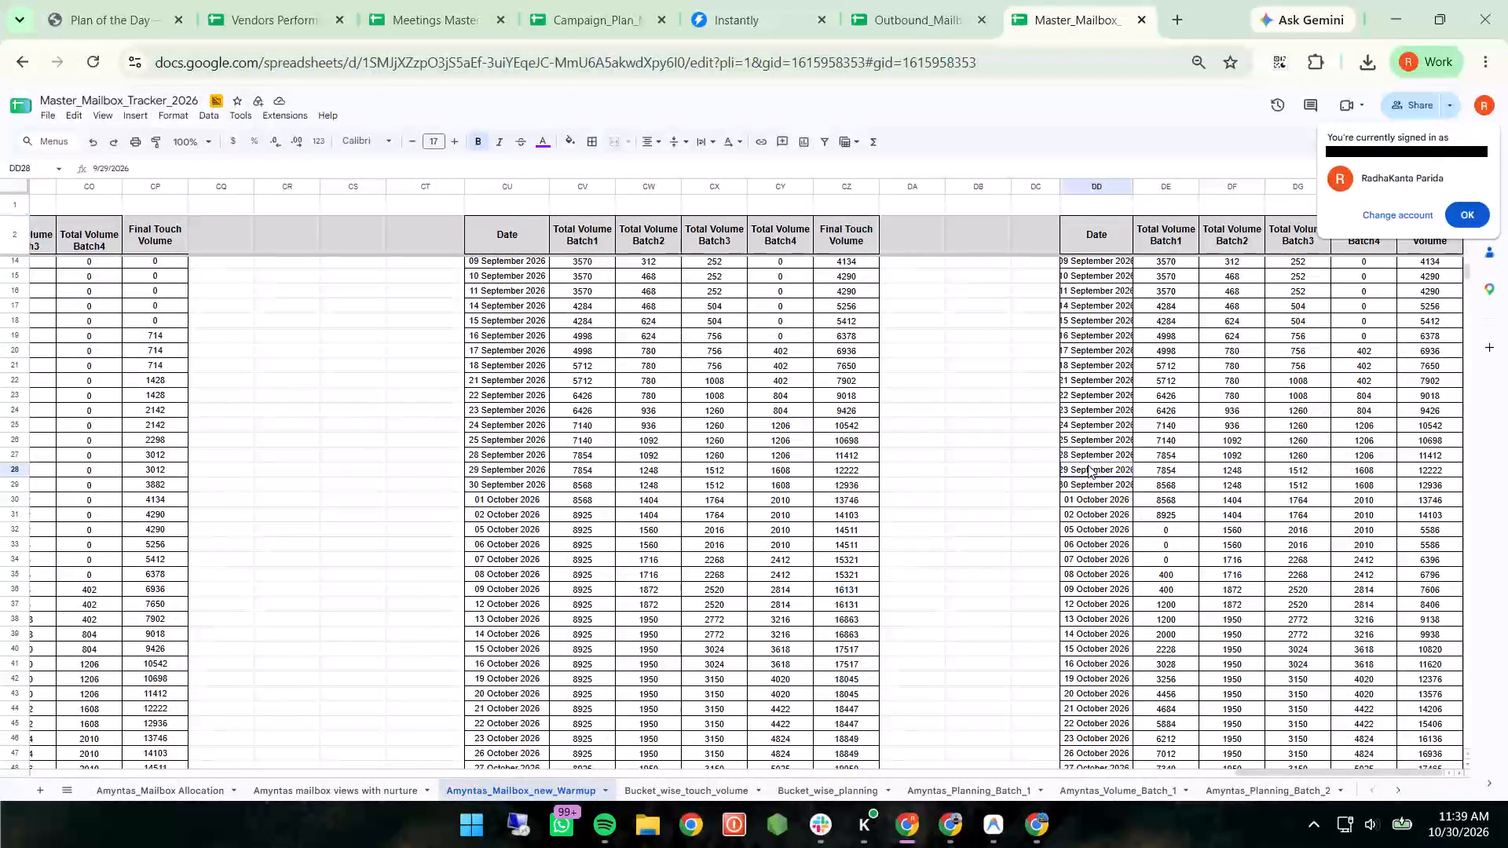
scroll(1088, 465, left, 1)
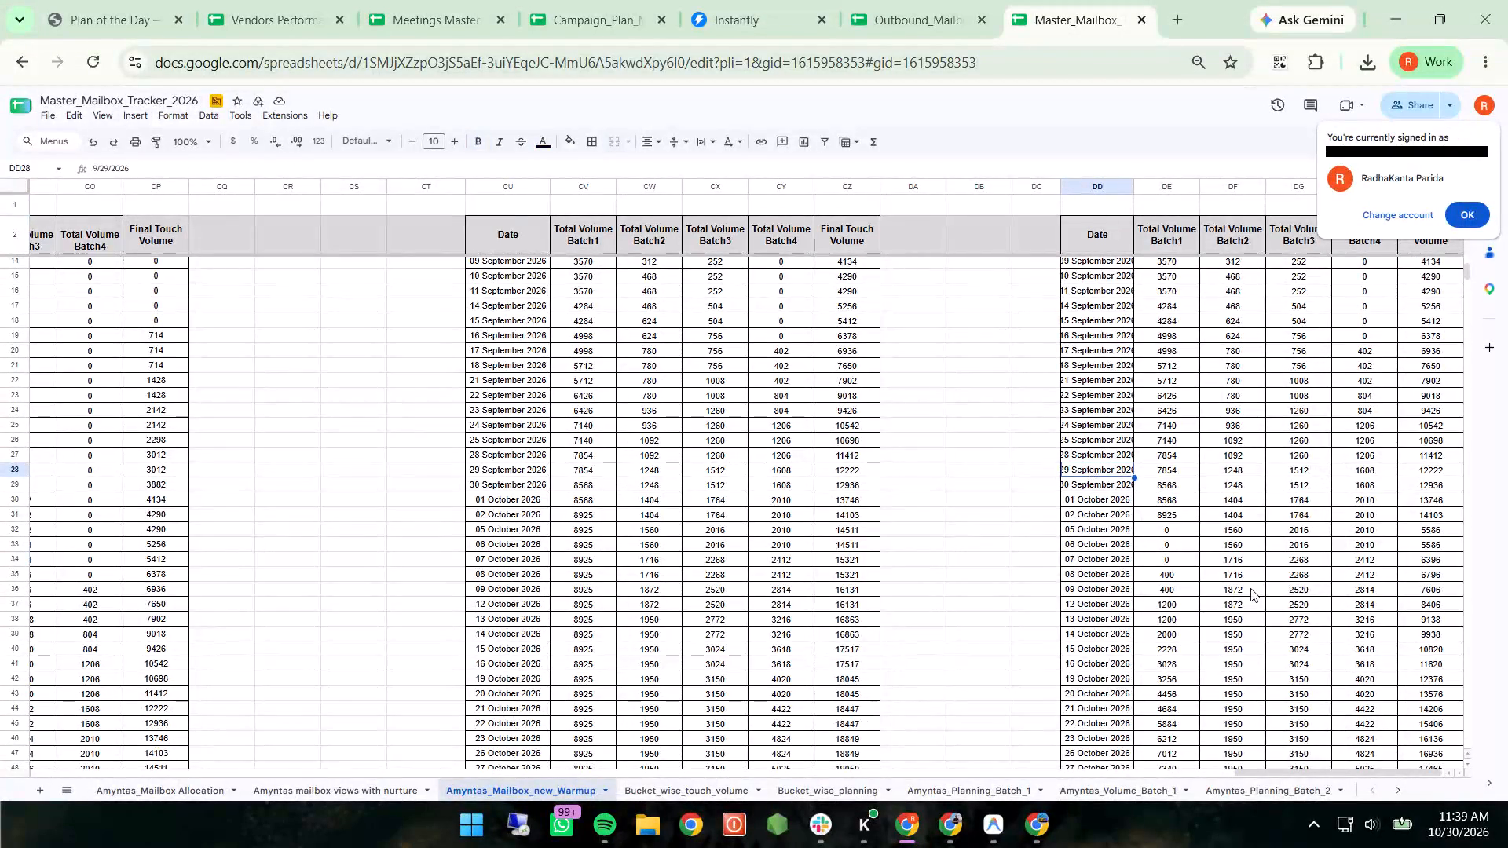
scroll(1250, 588, down, 2)
scroll(1250, 588, left, 1)
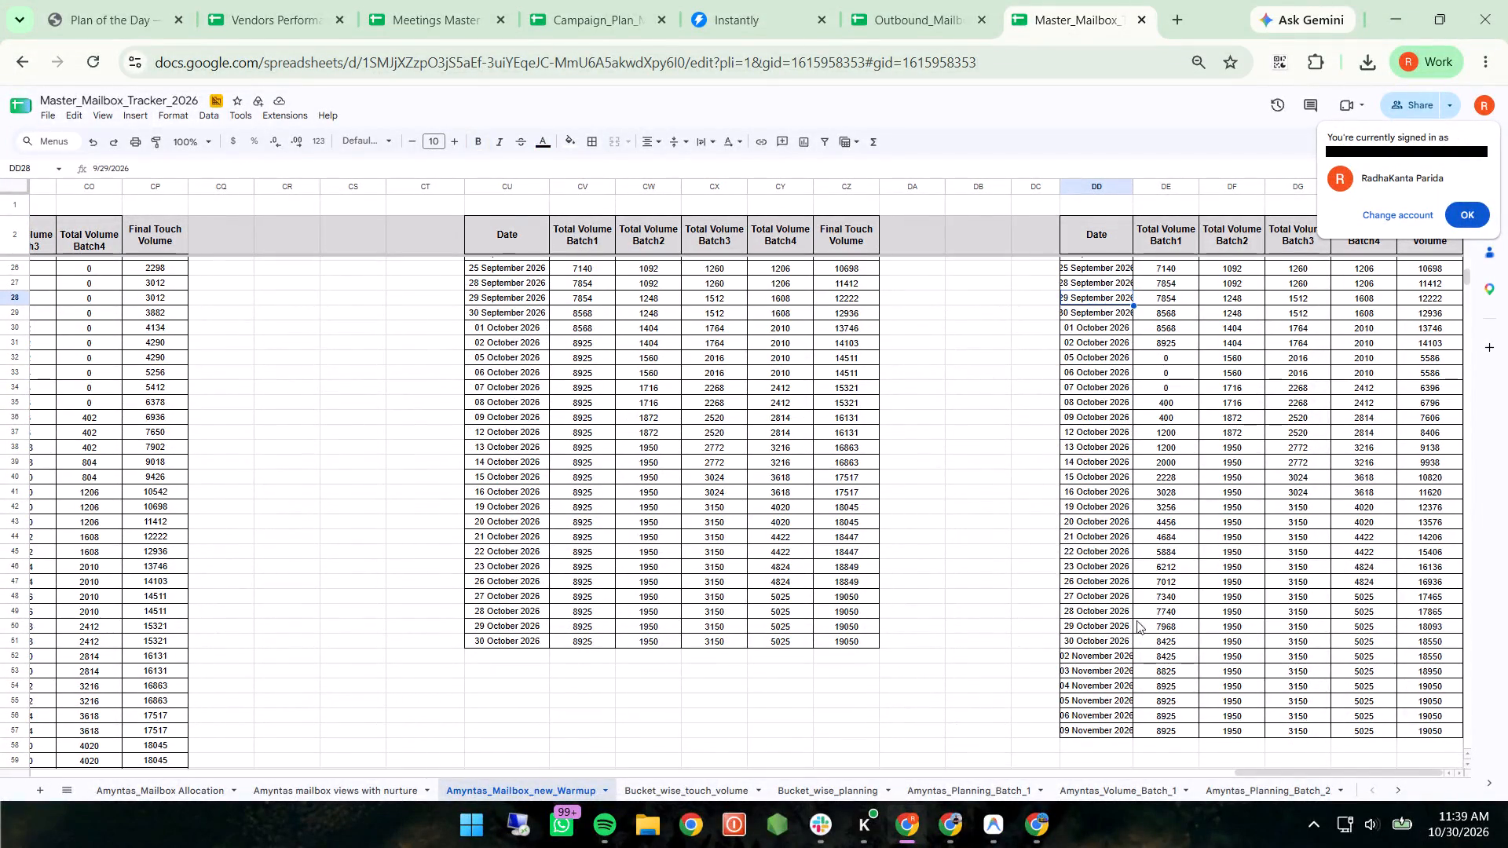
click(1177, 610)
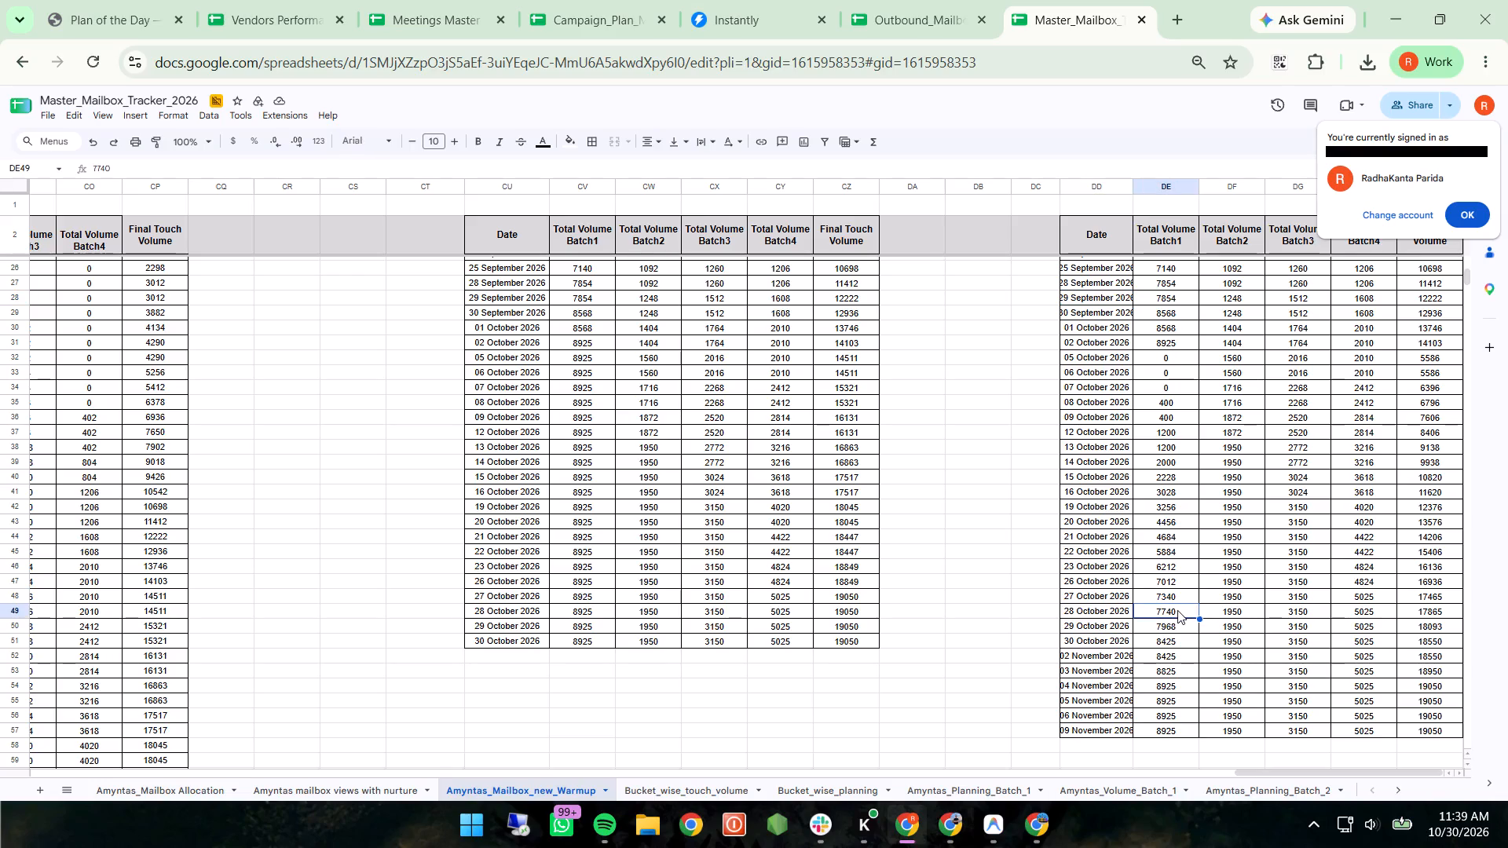
key(Up)
key(Down)
key(Down)
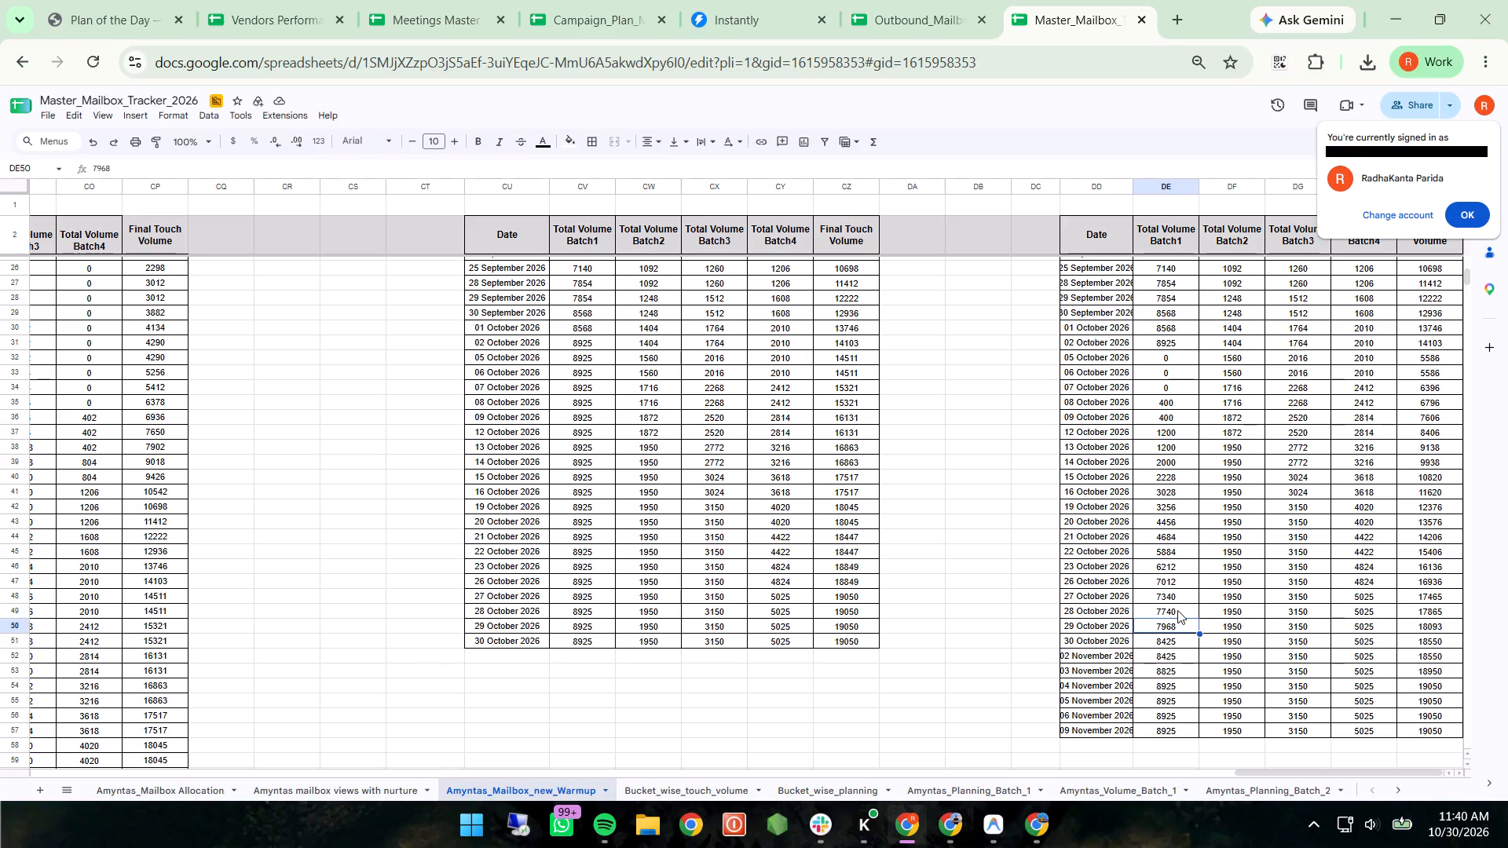
key(Right)
key(Right)
key(Right)
key(Right)
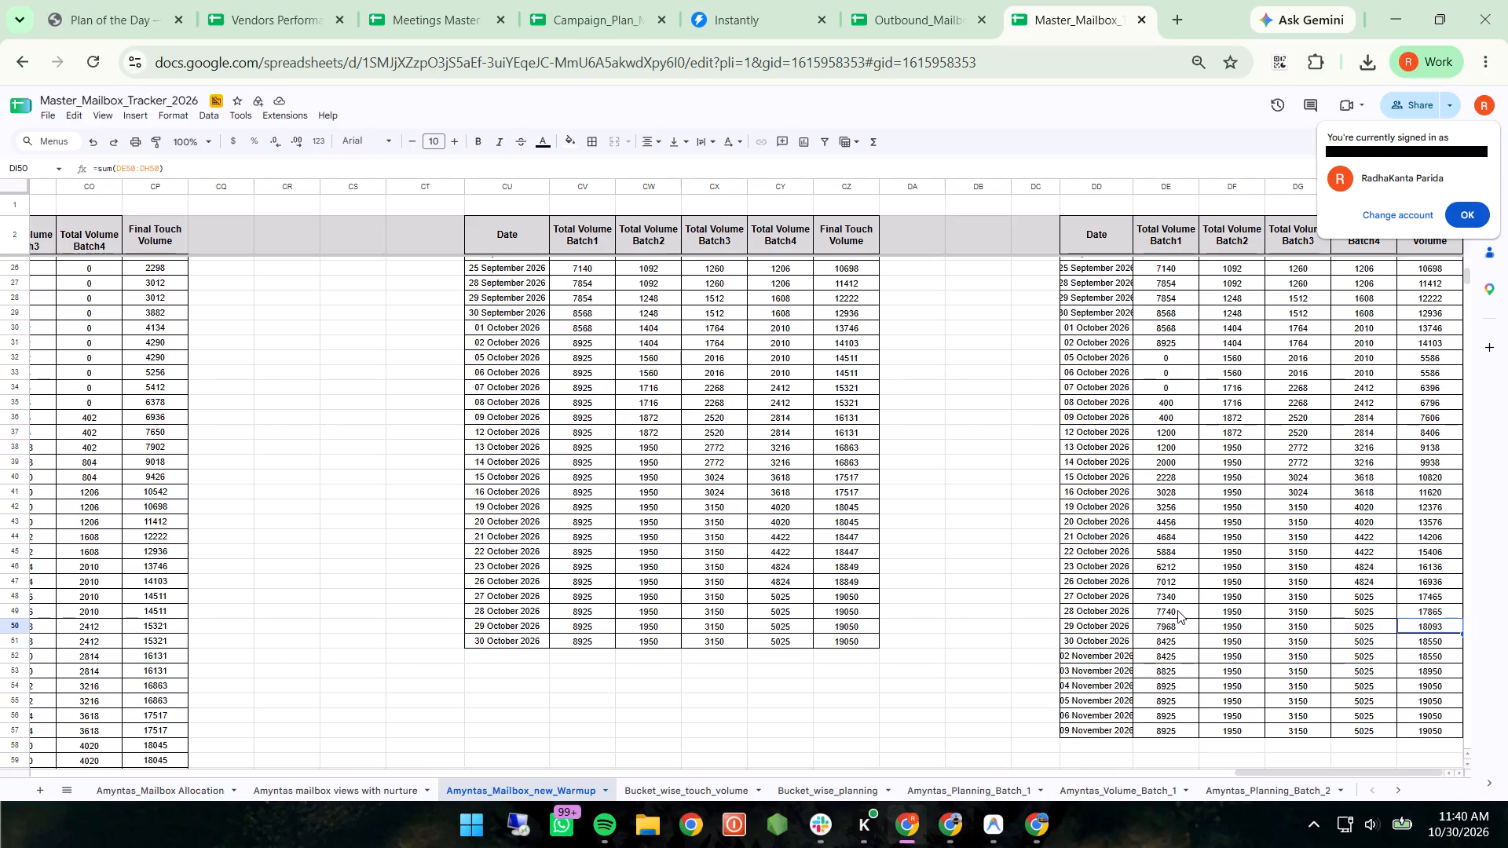
Check the combined 29 October 2026 volume of Batches 2, 3 and 4, and dismiss the sign-in notice.
key(Left)
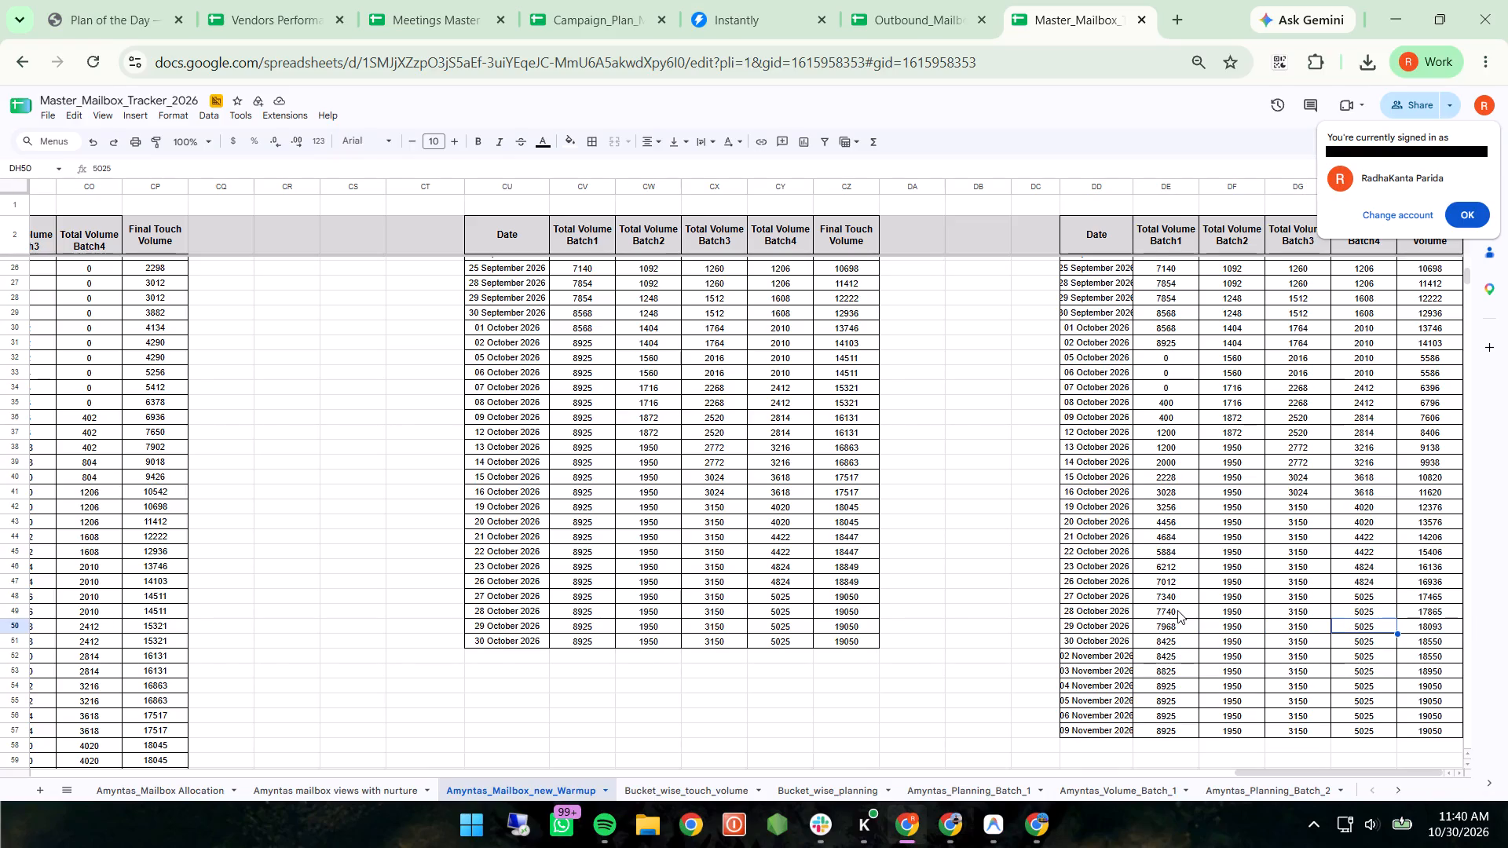
key(shift+Left)
key(shift+Left)
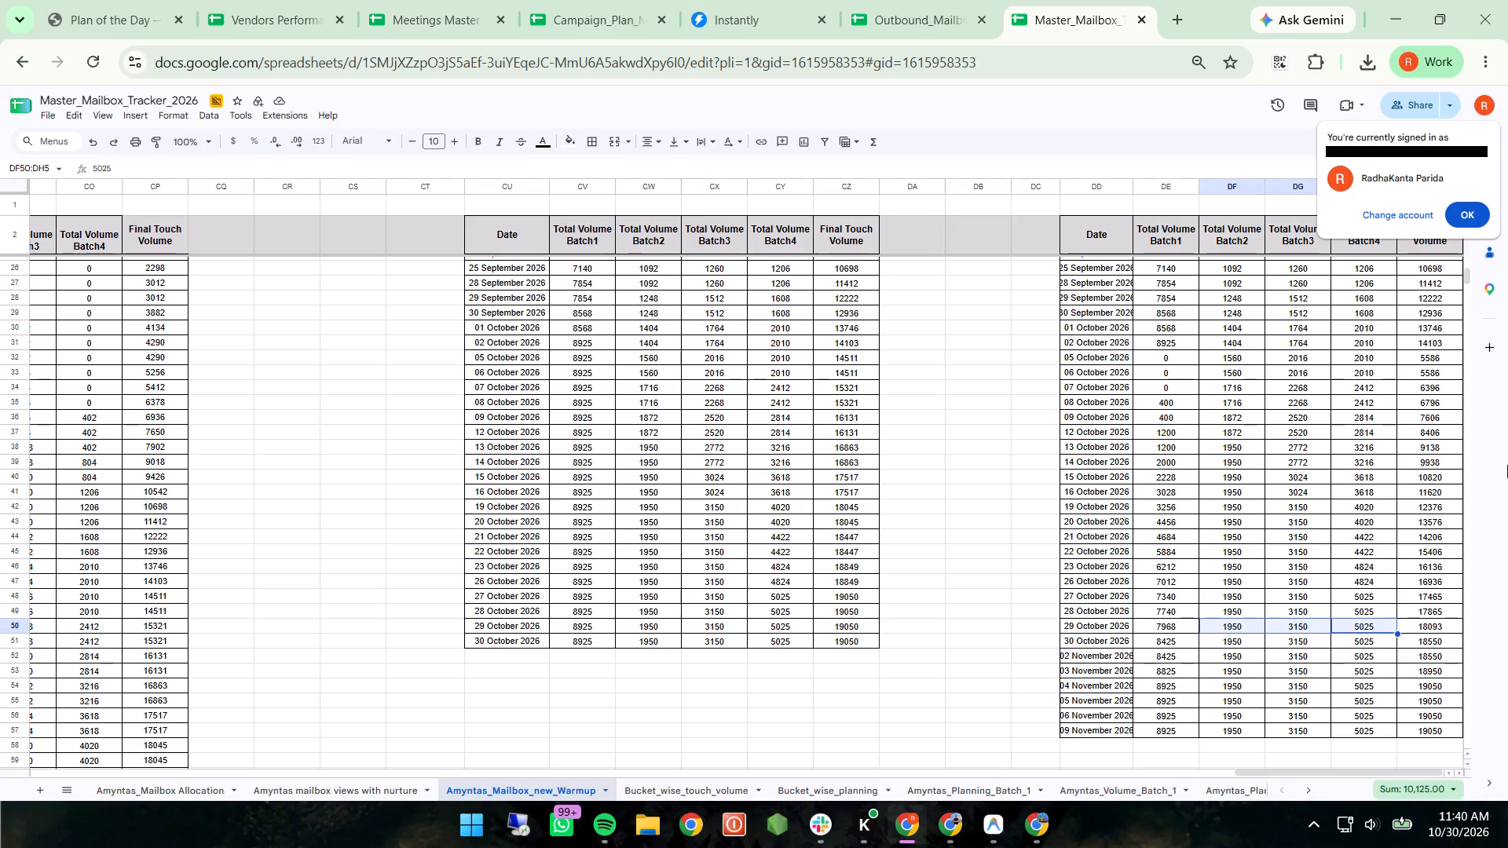
click(1458, 216)
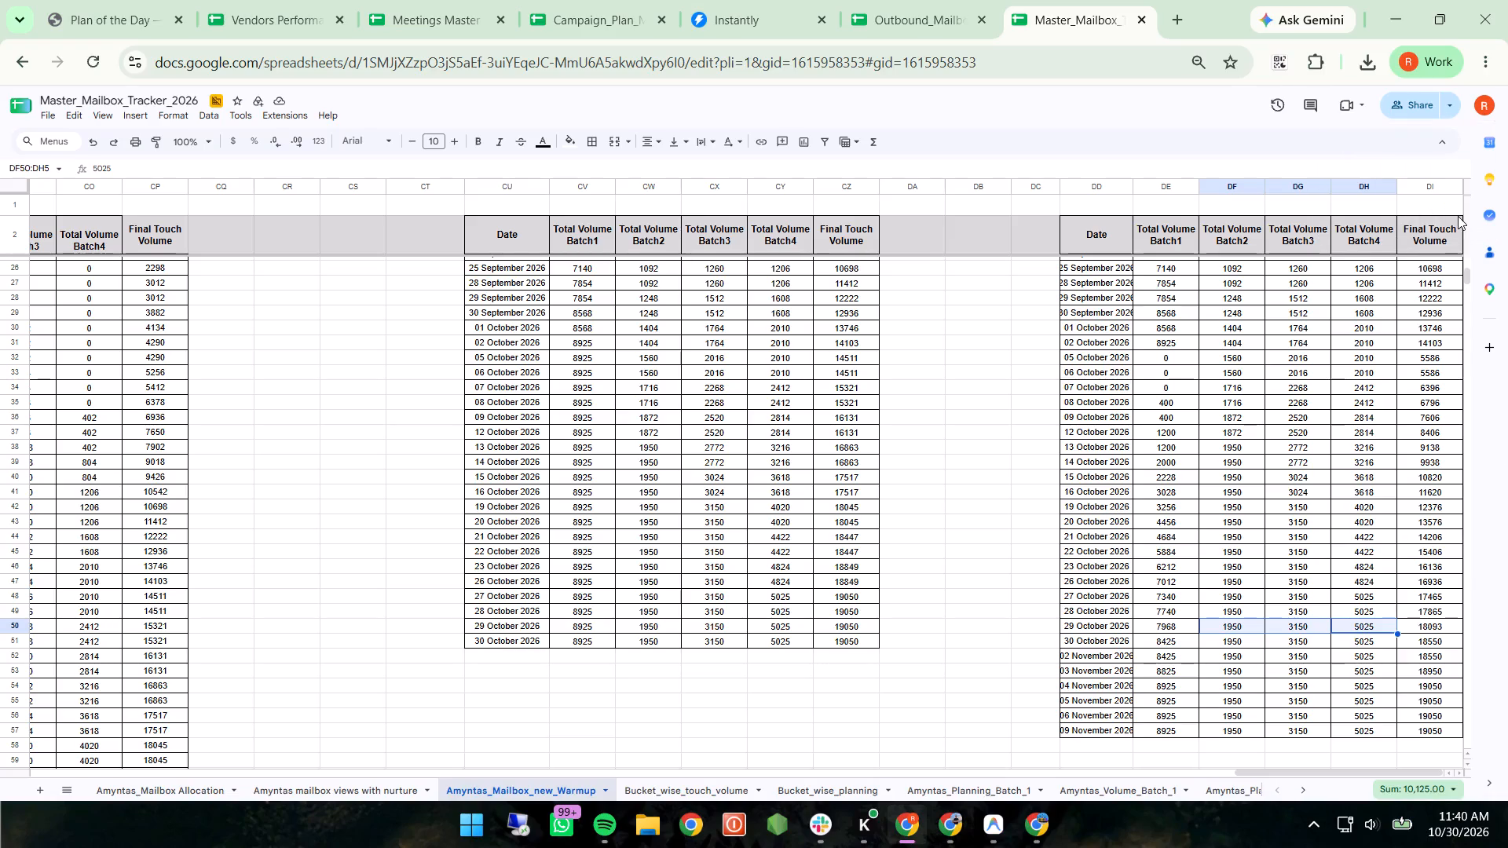
Back in Outbound_Mailbox_Master_Tracker, set the Oct 29, 2026 row's Contact Touched to 18093 and Total Replies Exclude OOO to 17.
click(916, 1)
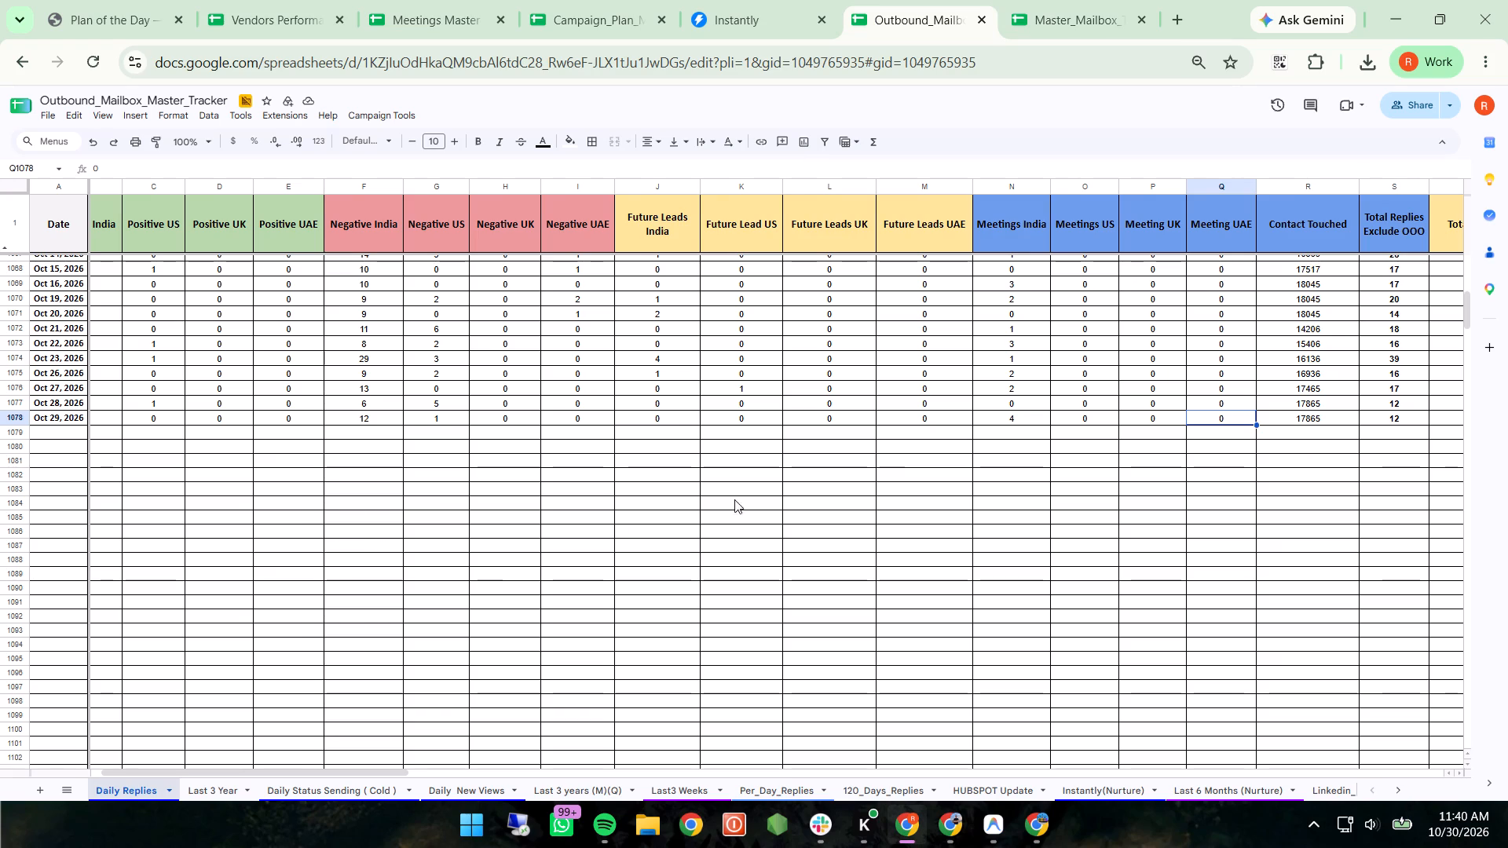
scroll(912, 496, left, 3)
key(Right)
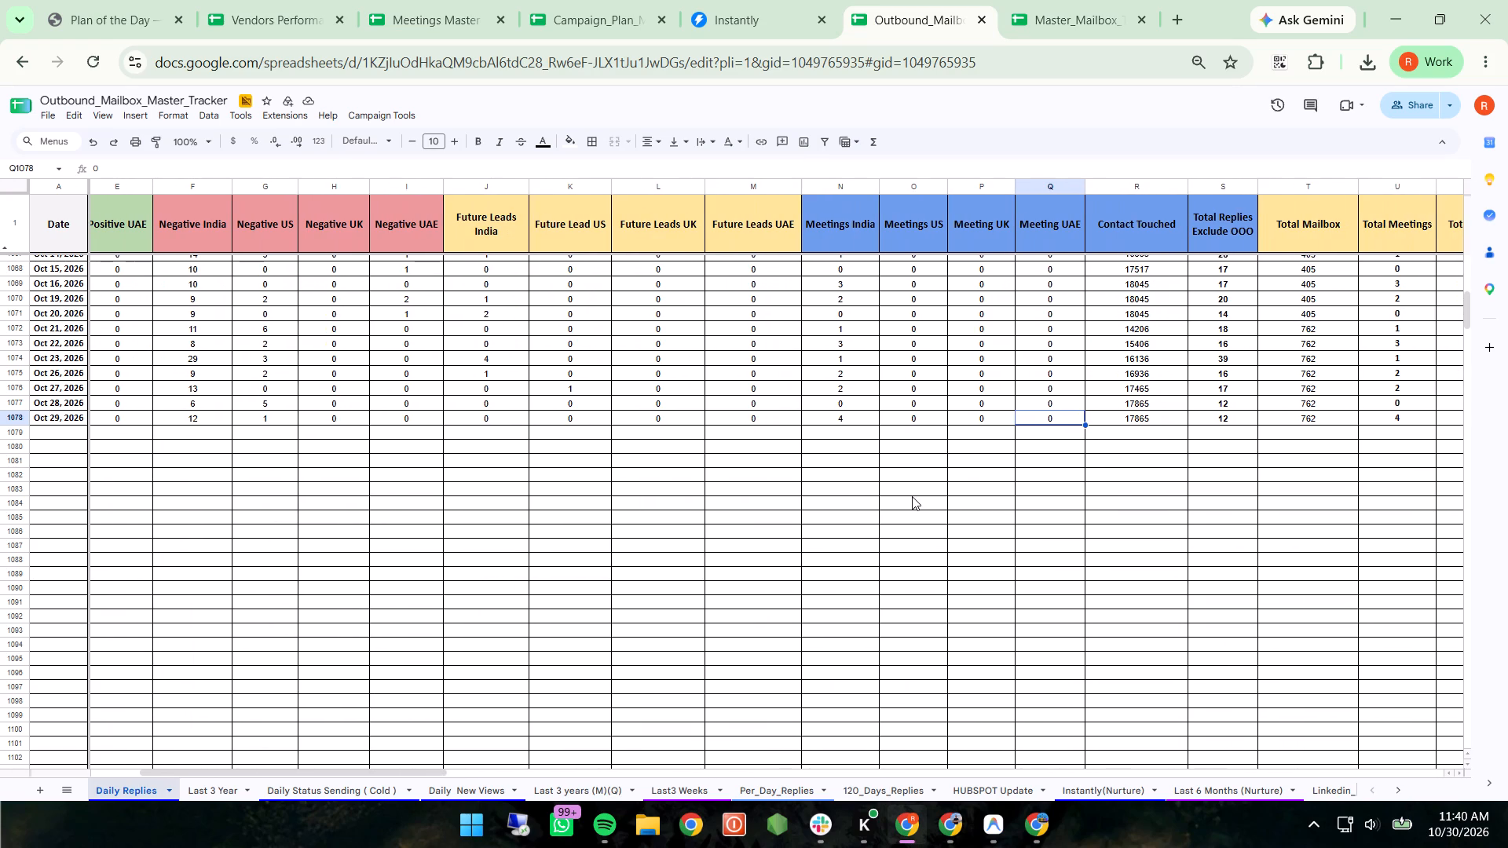
key(BackSpace)
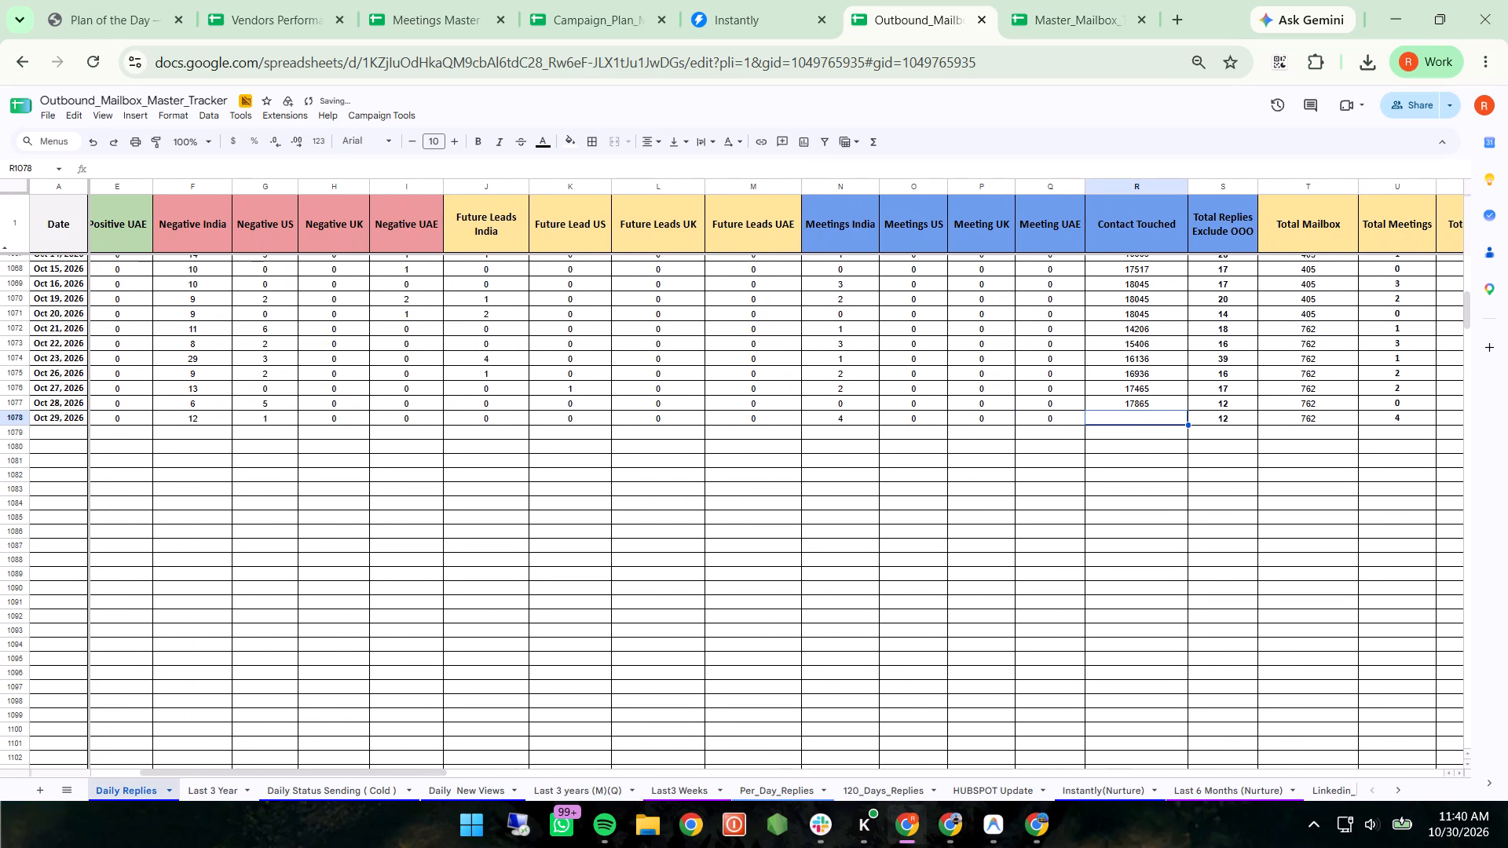
text(18093)
key(Right)
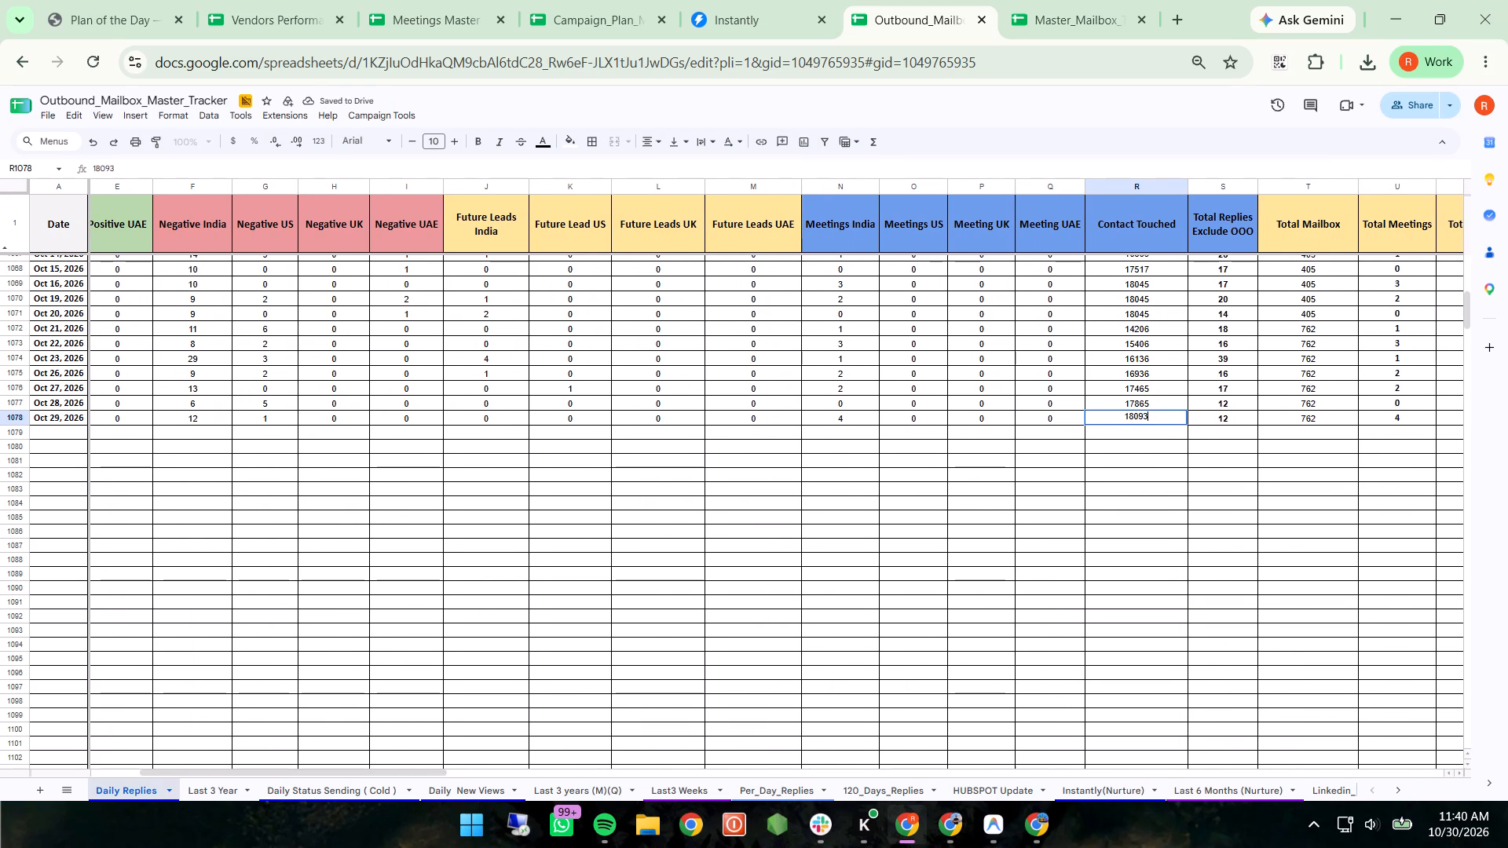
scroll(912, 496, left, 2)
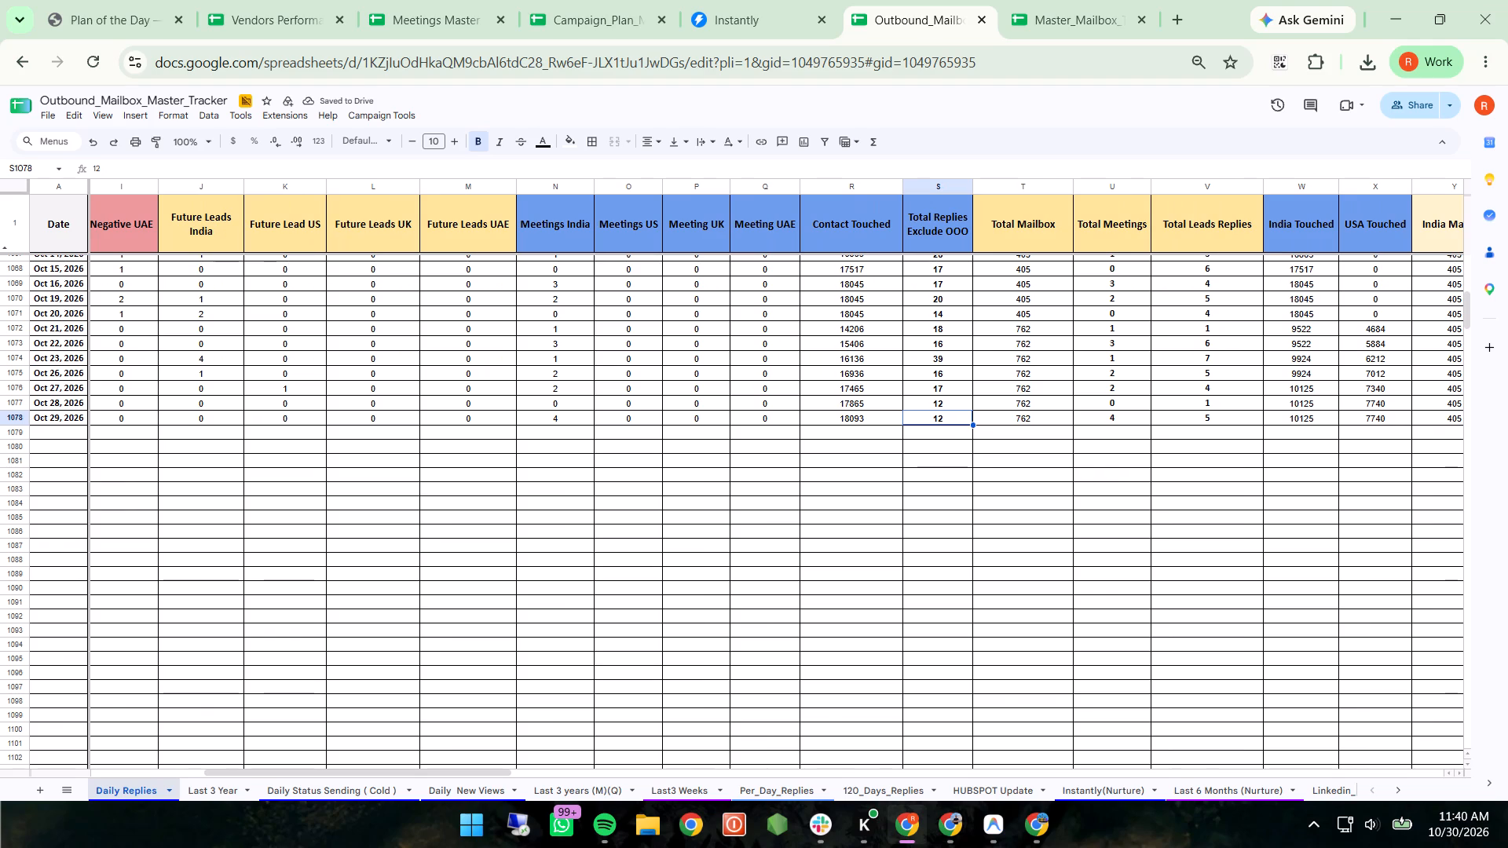
key(BackSpace)
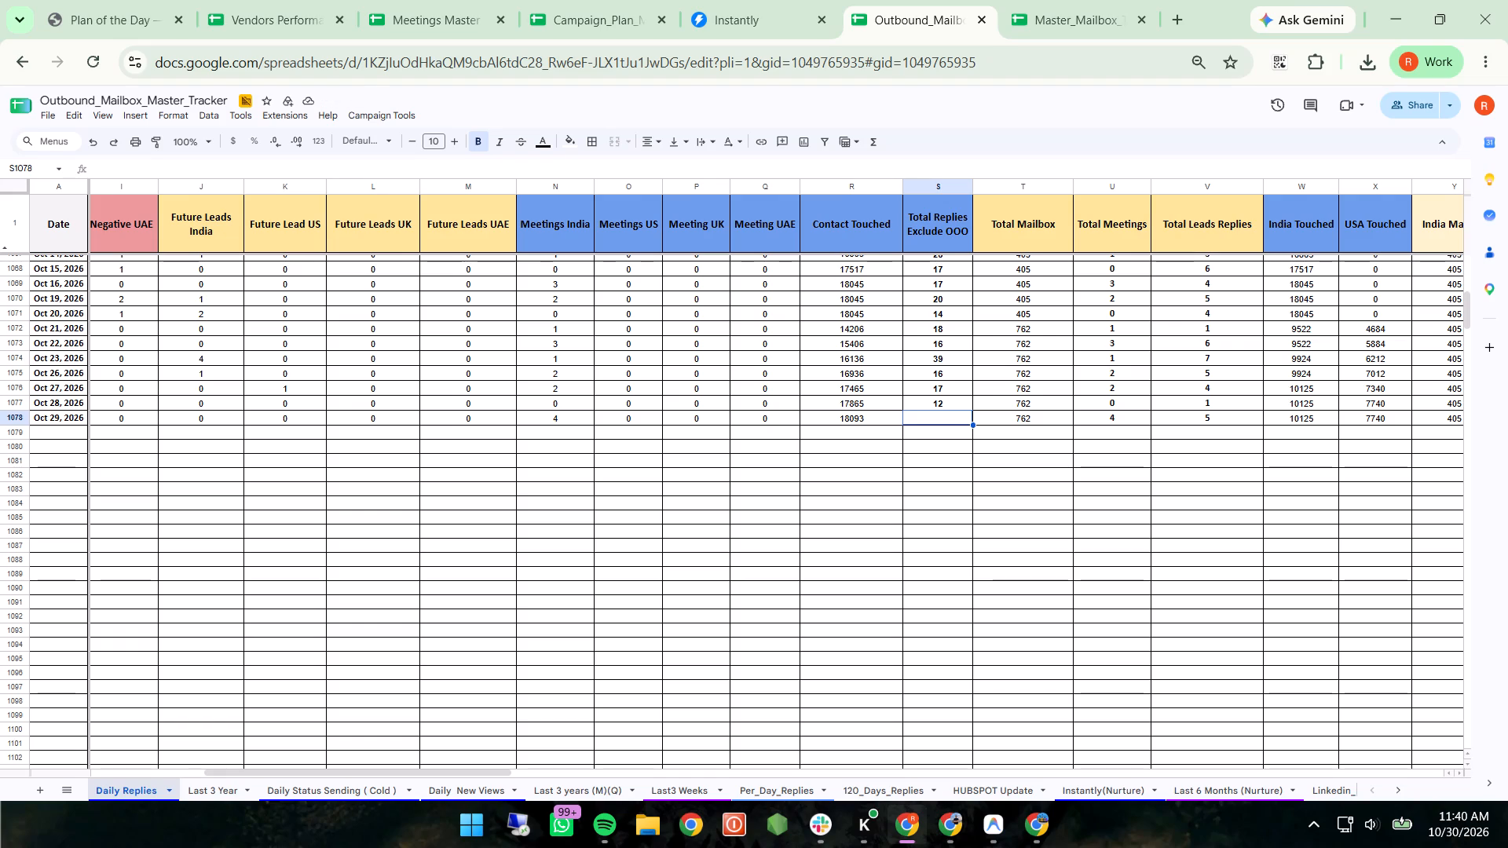
text(17)
key(Right)
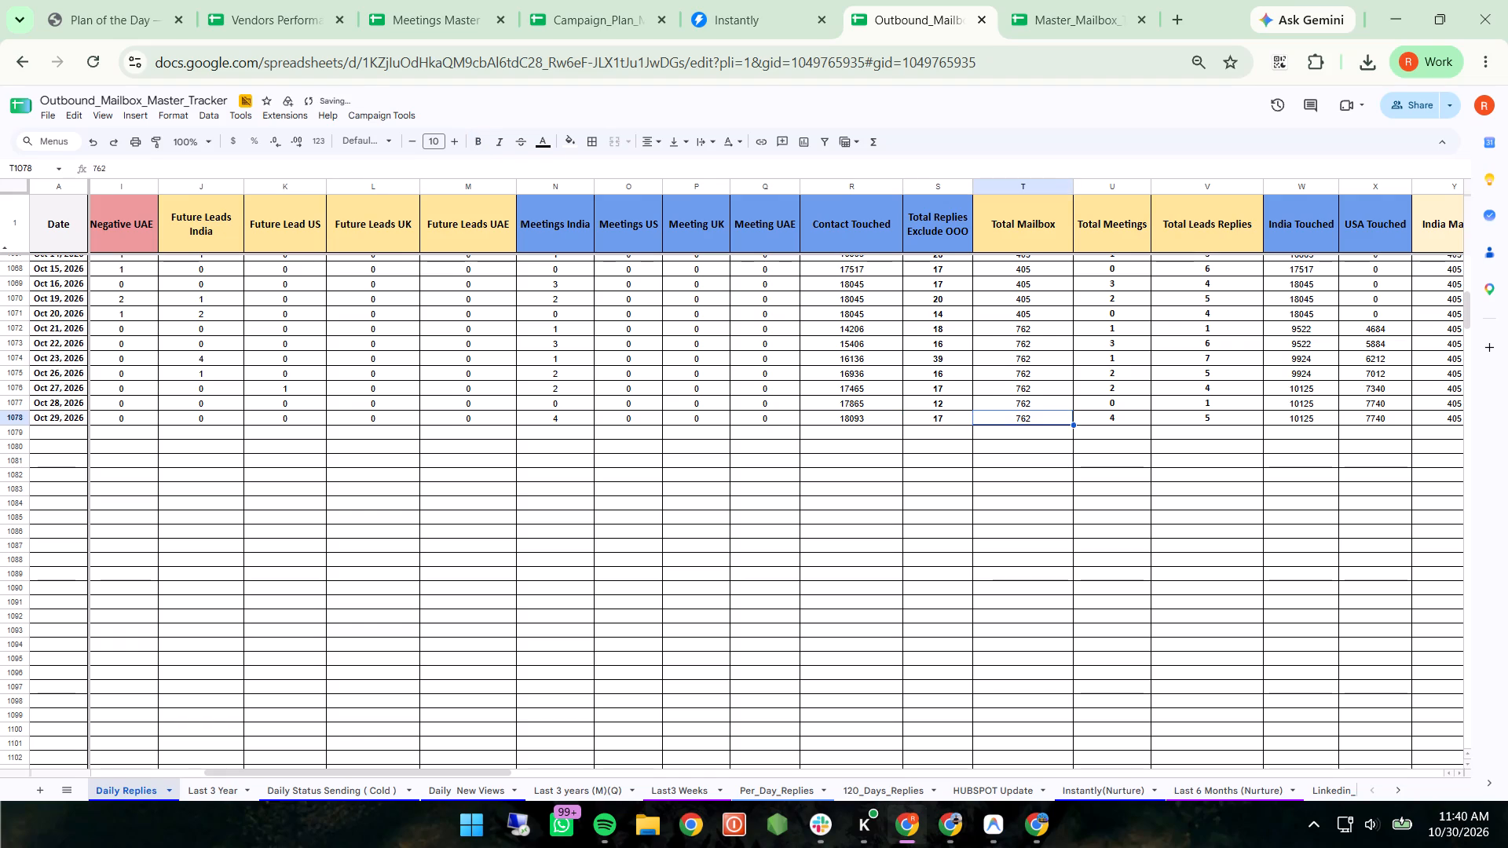
Set USA Touched to 7968 in the Oct 29, 2026 row.
key(Right)
key(Right)
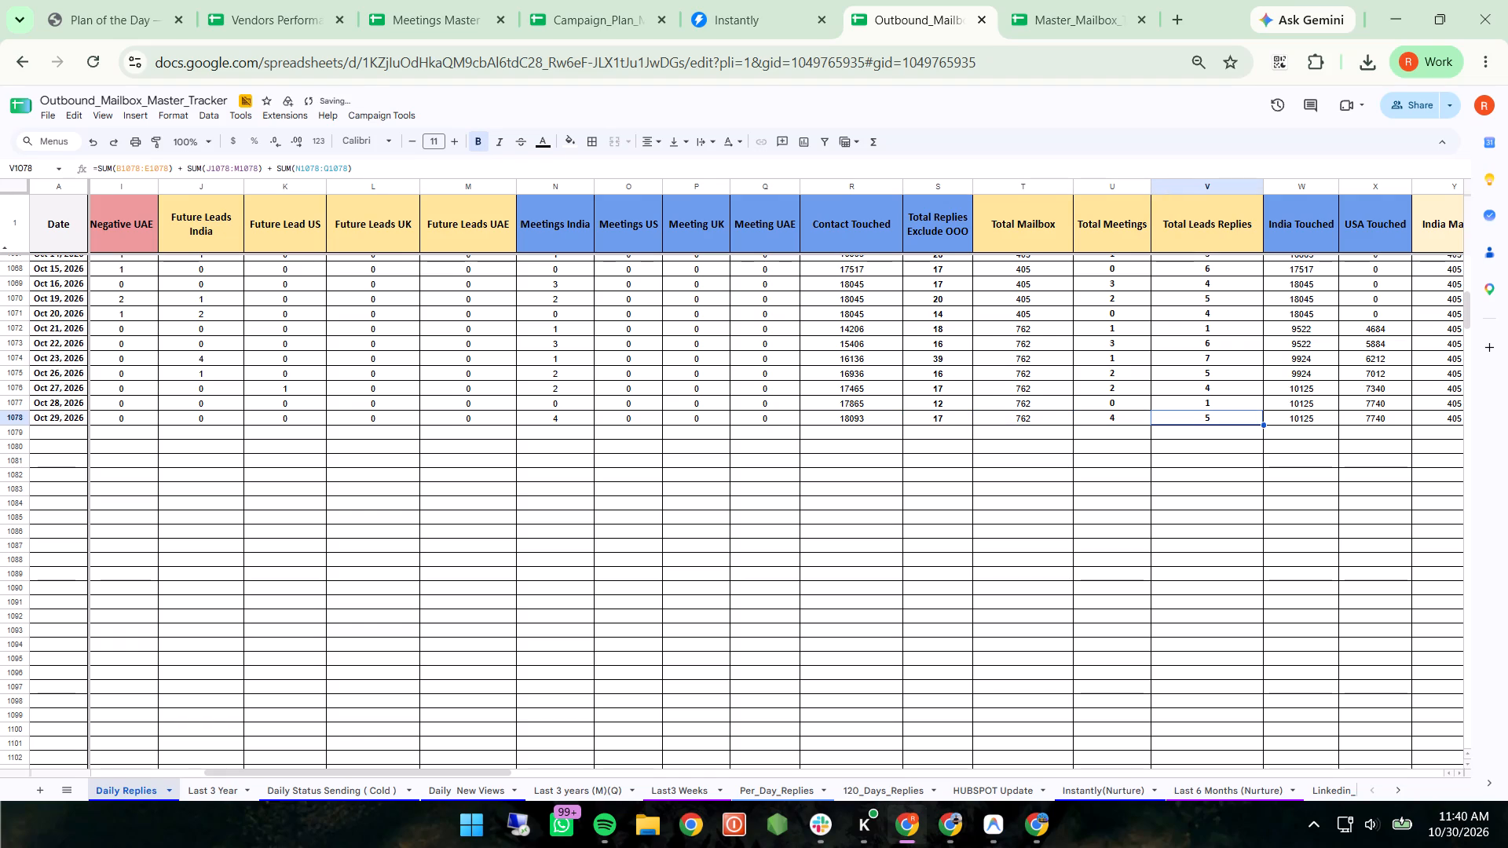
key(Right)
scroll(912, 496, left, 1)
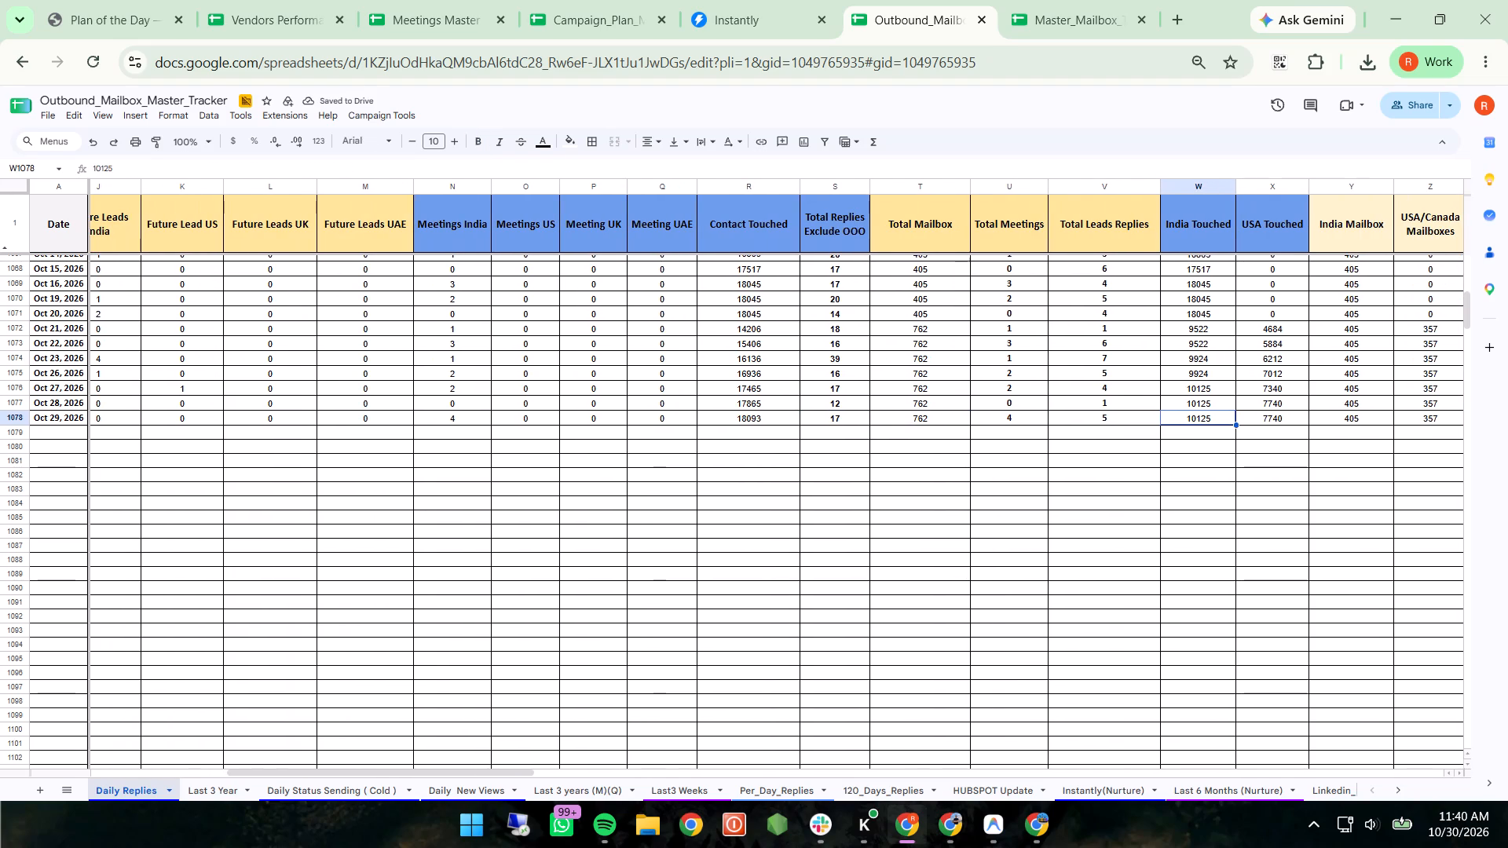
key(Right)
key(BackSpace)
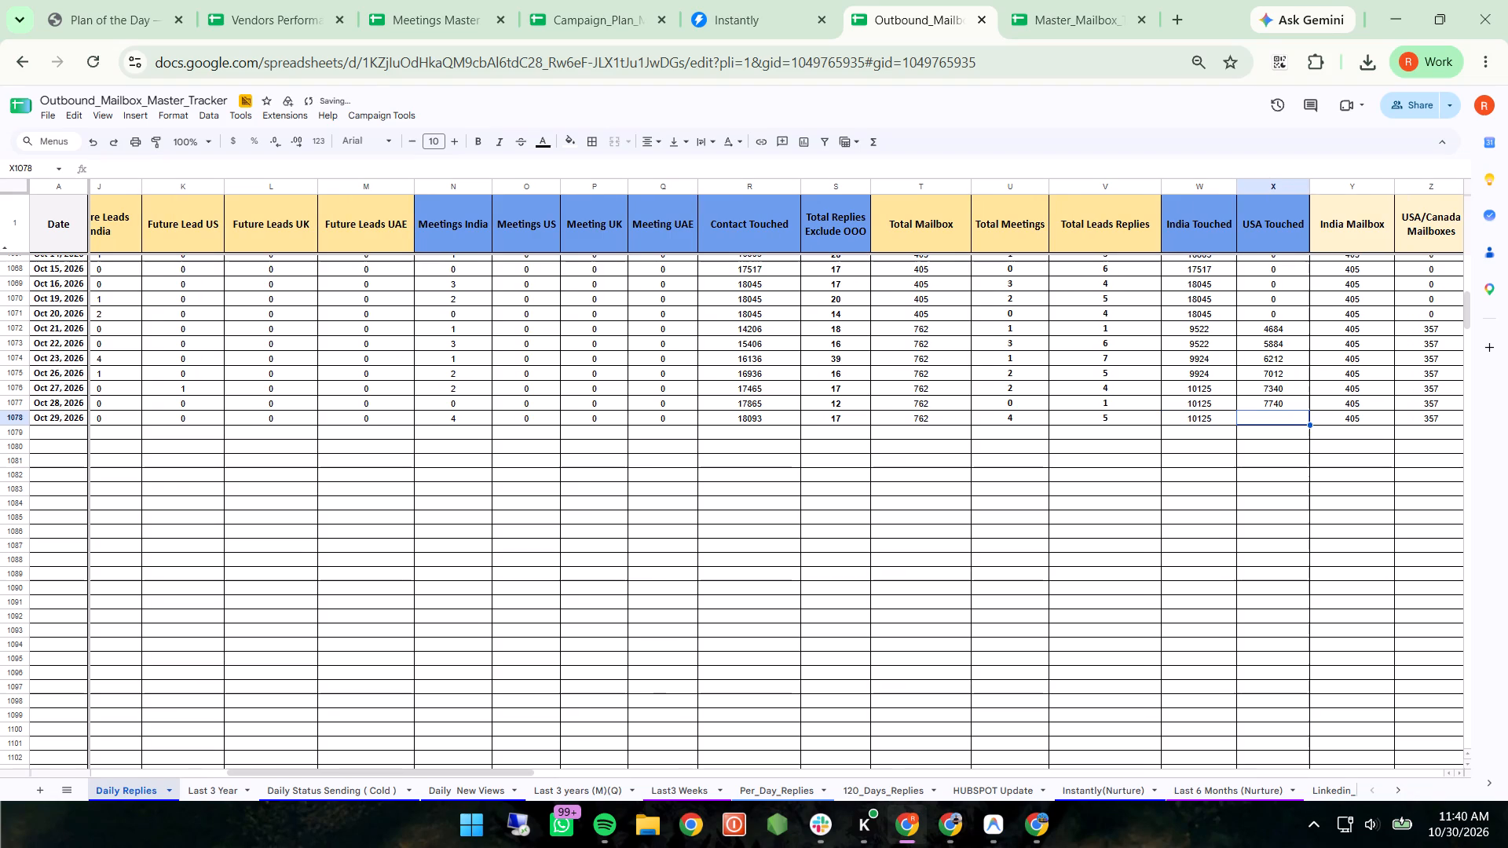
text(8093)
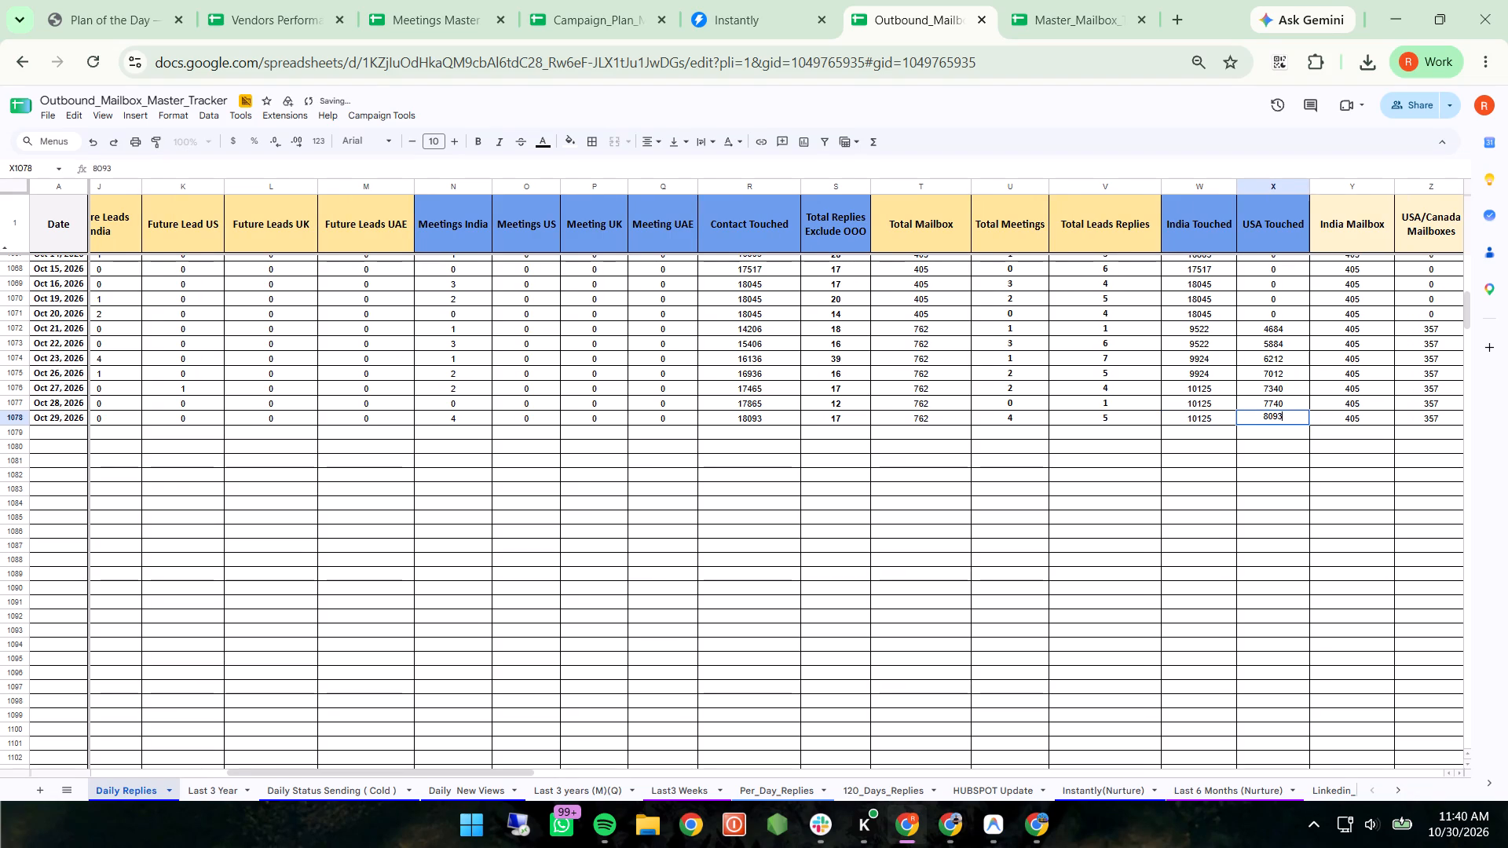
key(BackSpace)
key(BackSpace)
key(BackSpace)
key(BackSpace)
key(7)
text(968)
key(Right)
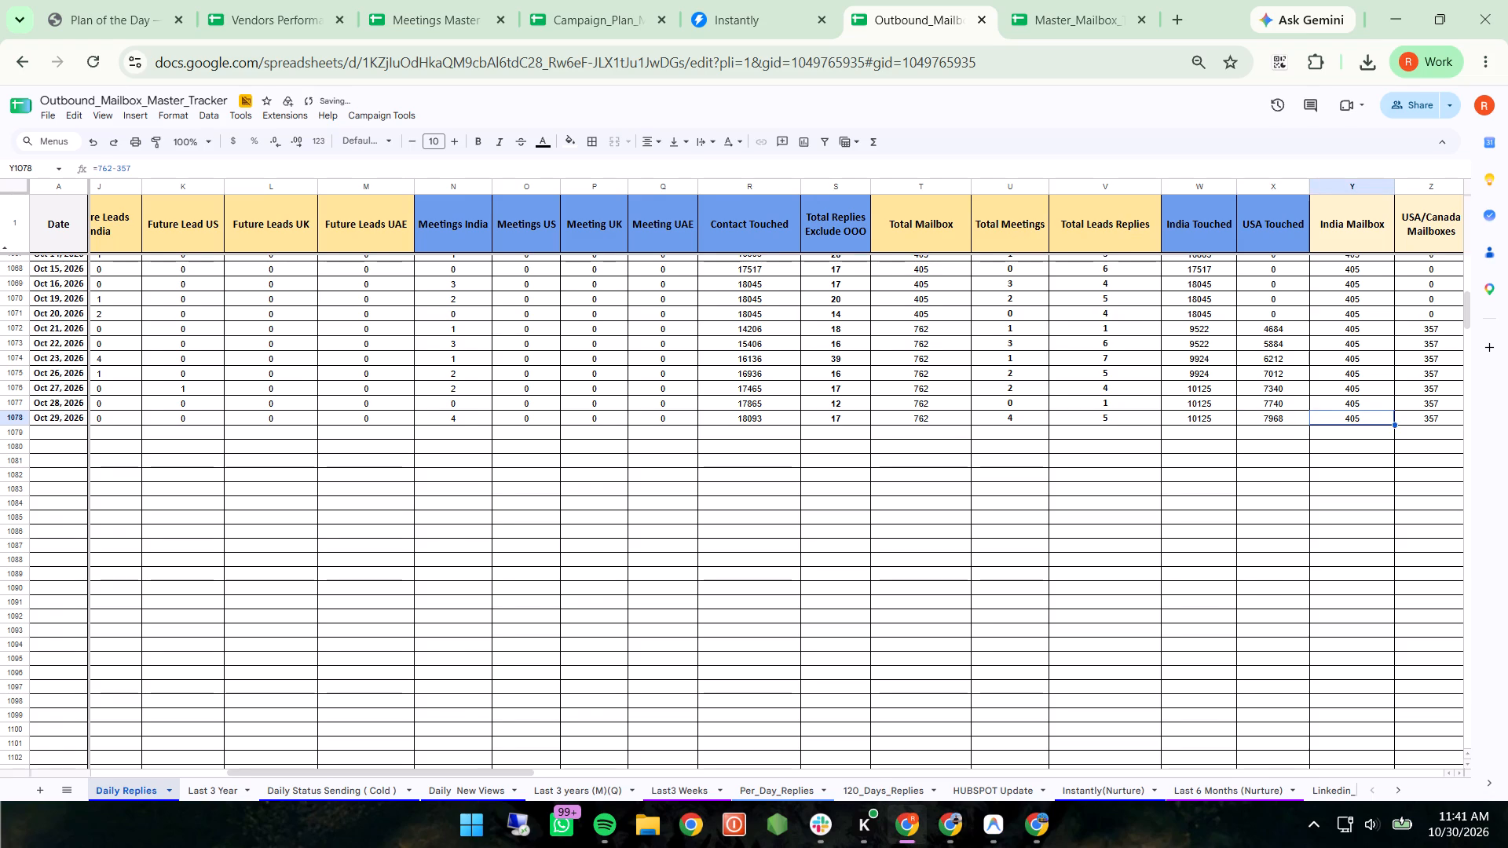
Set Total Outbound Cap to 18093 in the Oct 29, 2026 row.
scroll(912, 496, left, 4)
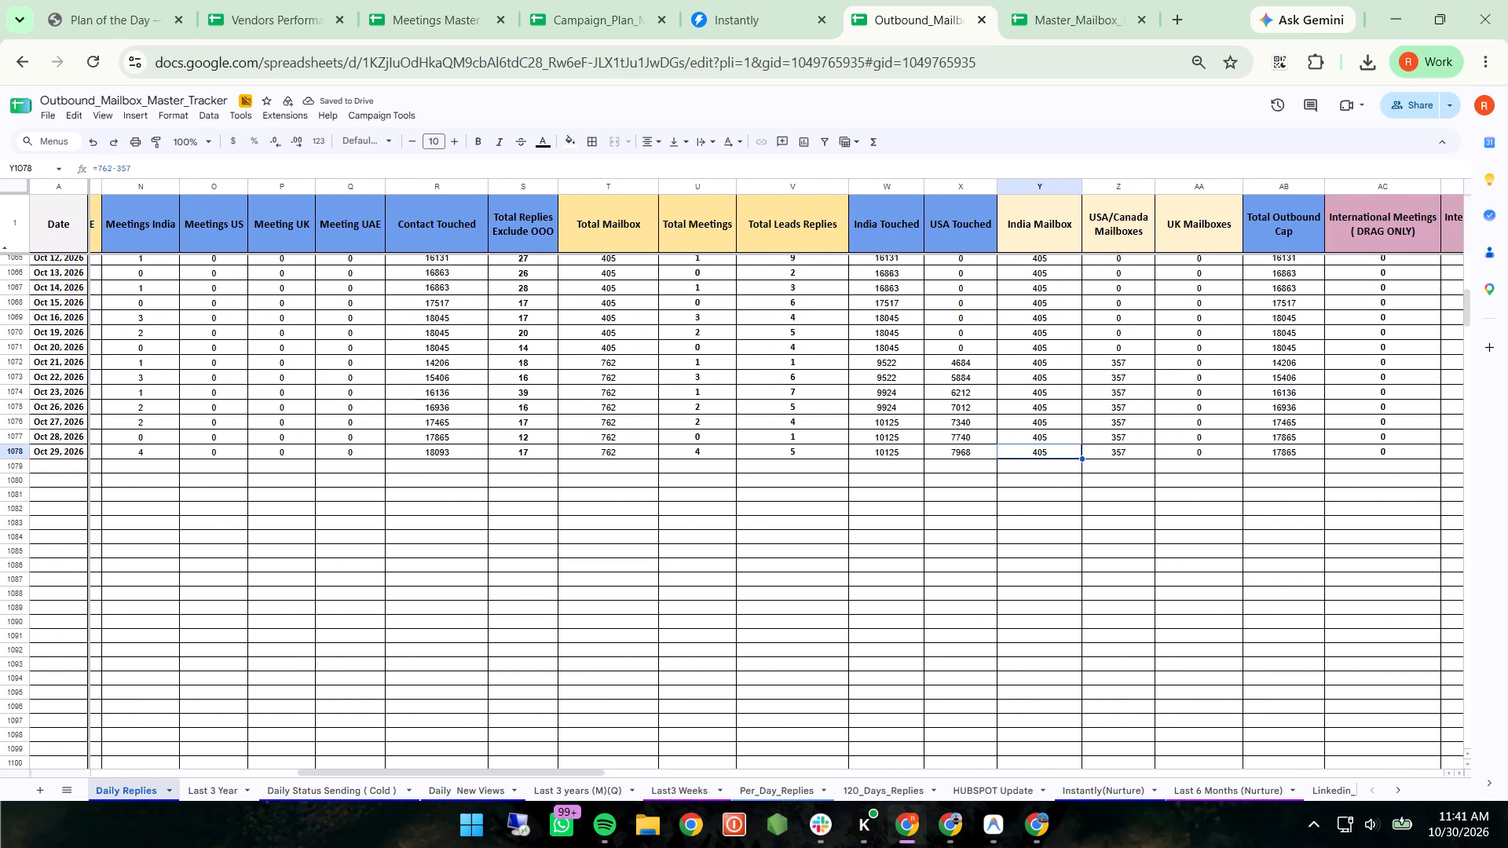
key(Right)
key(Right)
key(Right)
key(BackSpace)
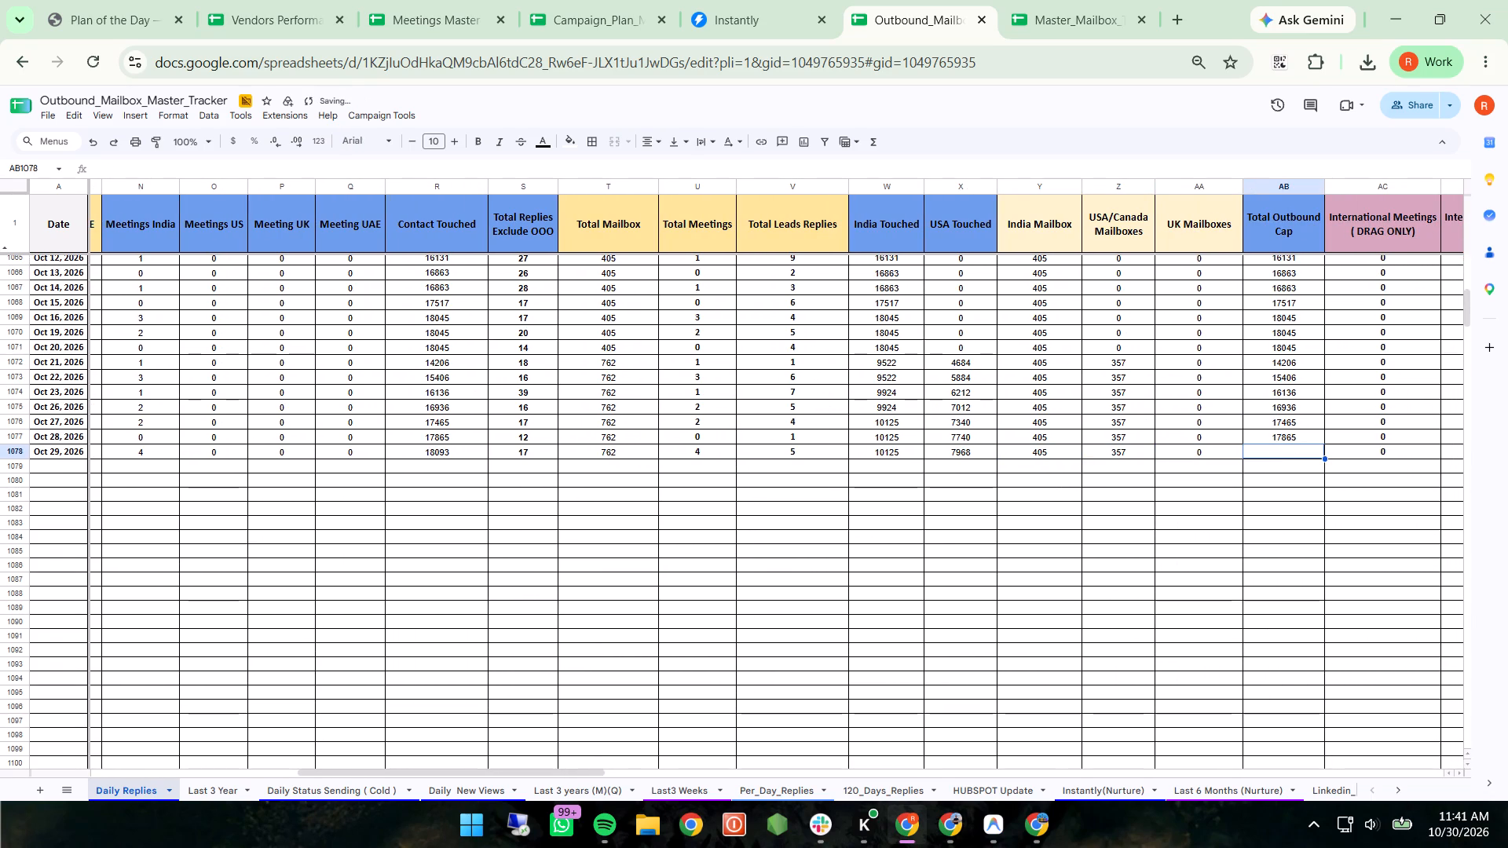
text(1809)
key(3)
key(Right)
In the Oct 29, 2026 row, set both I . Out of Office and Out of Office to 18.
scroll(912, 496, left, 2)
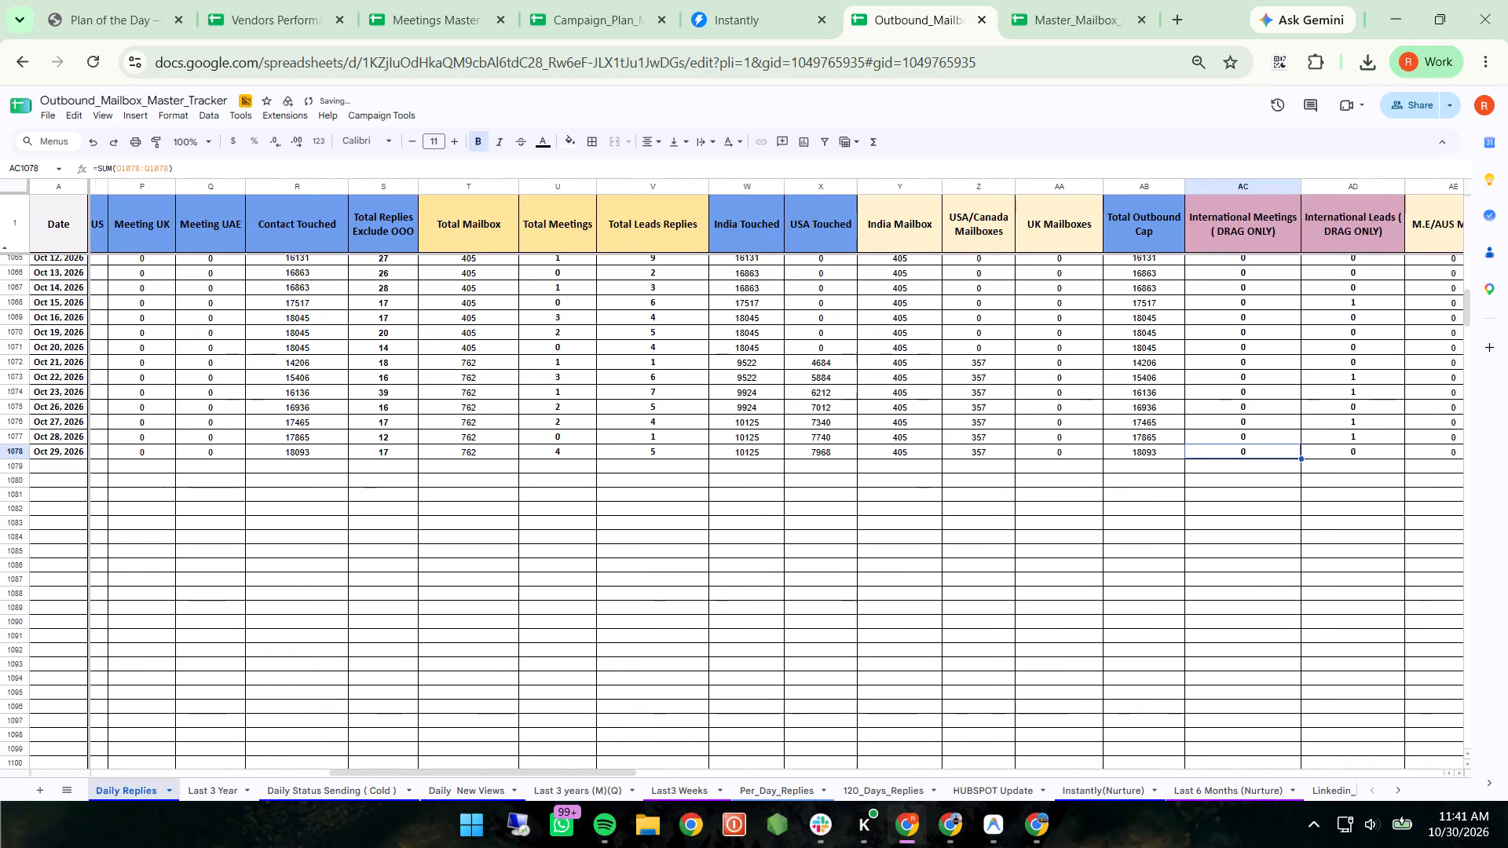
scroll(912, 496, left, 4)
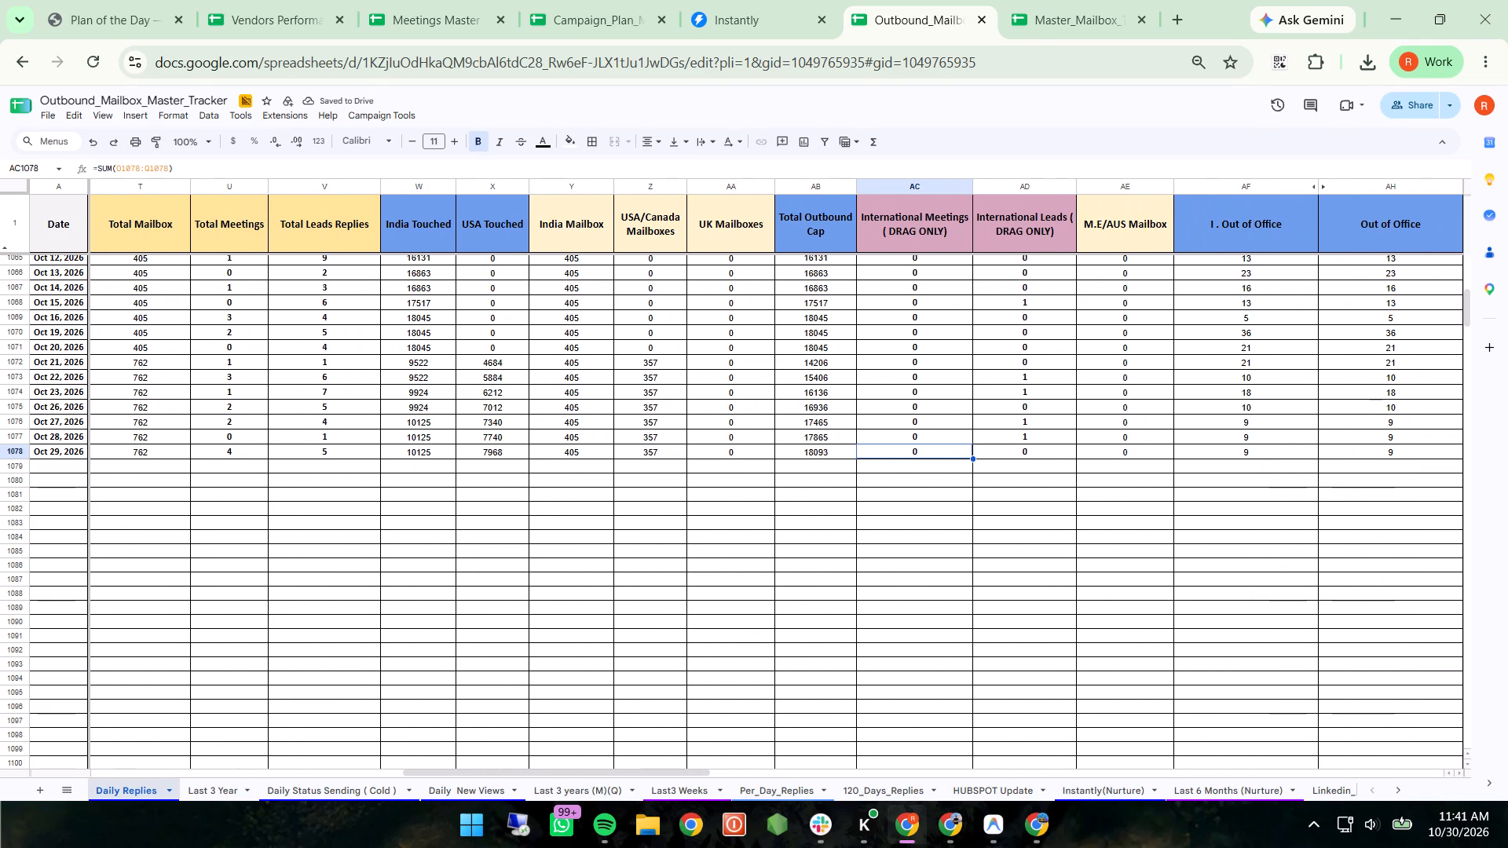
key(Right)
key(Right)
key(Right)
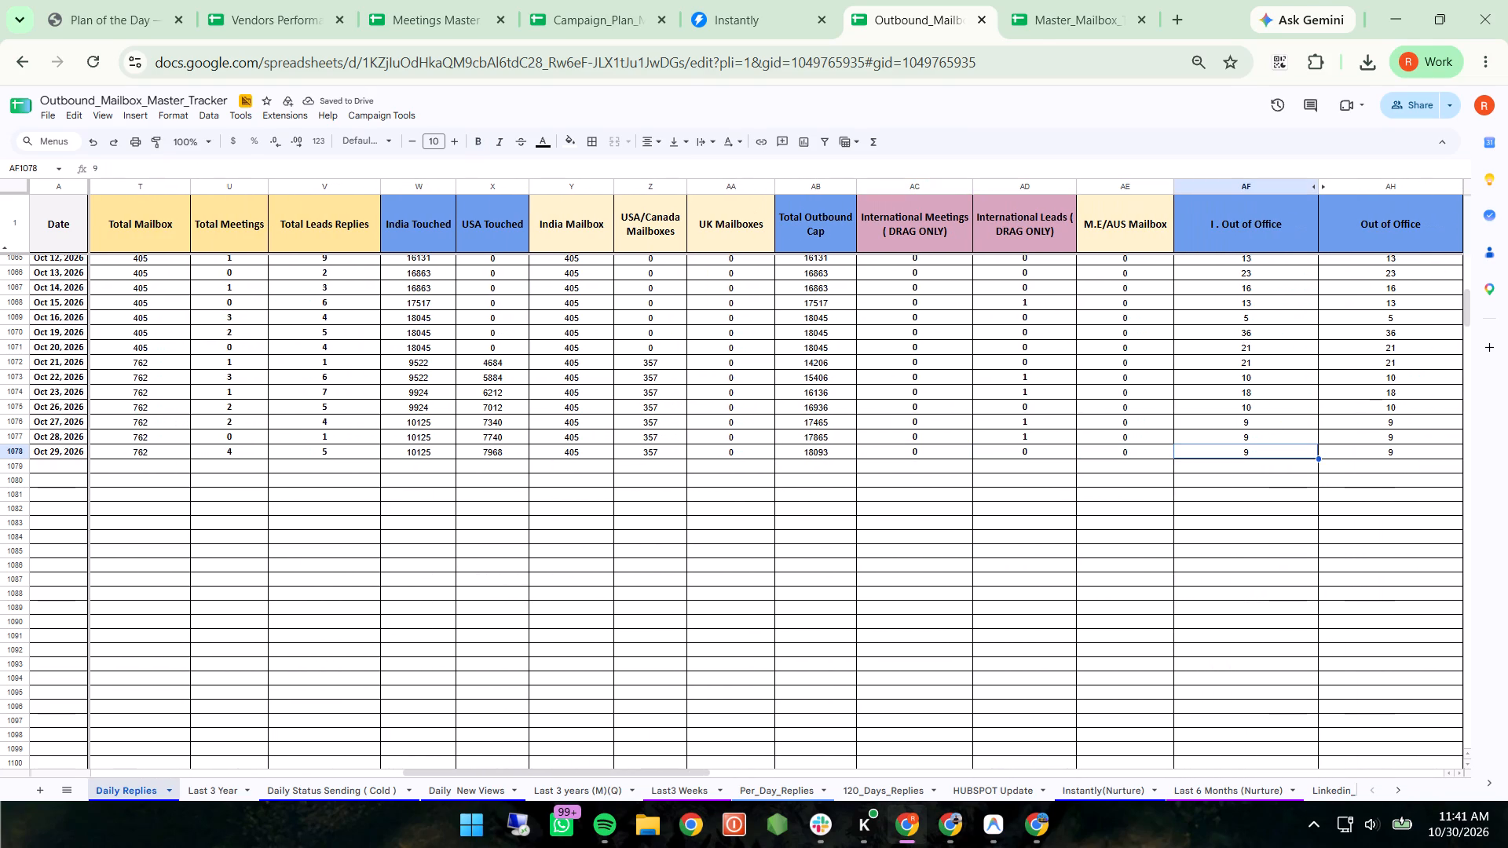
scroll(912, 496, left, 2)
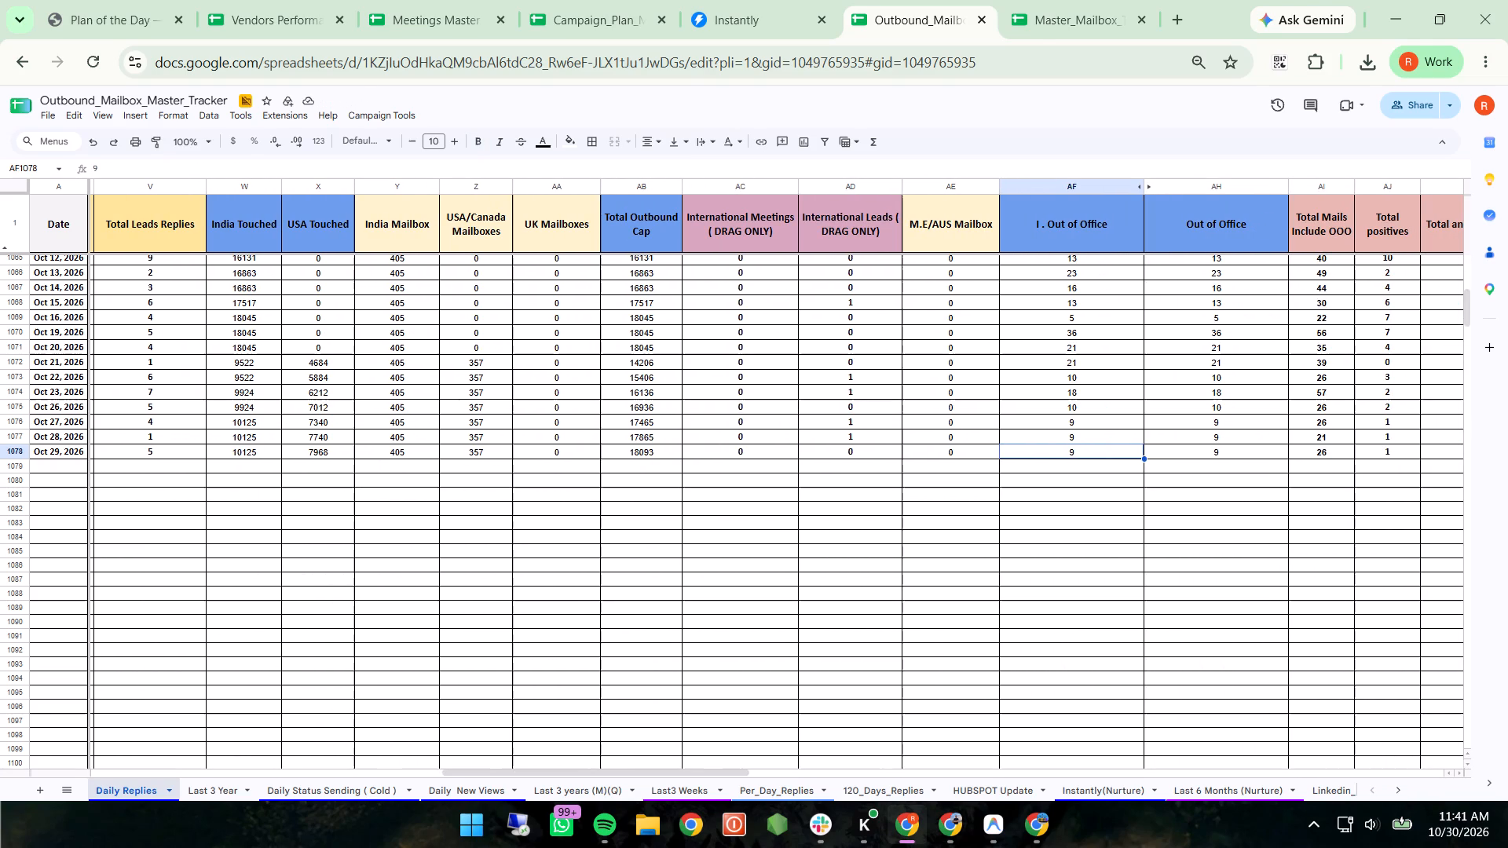
key(BackSpace)
text(18)
key(Right)
text(18)
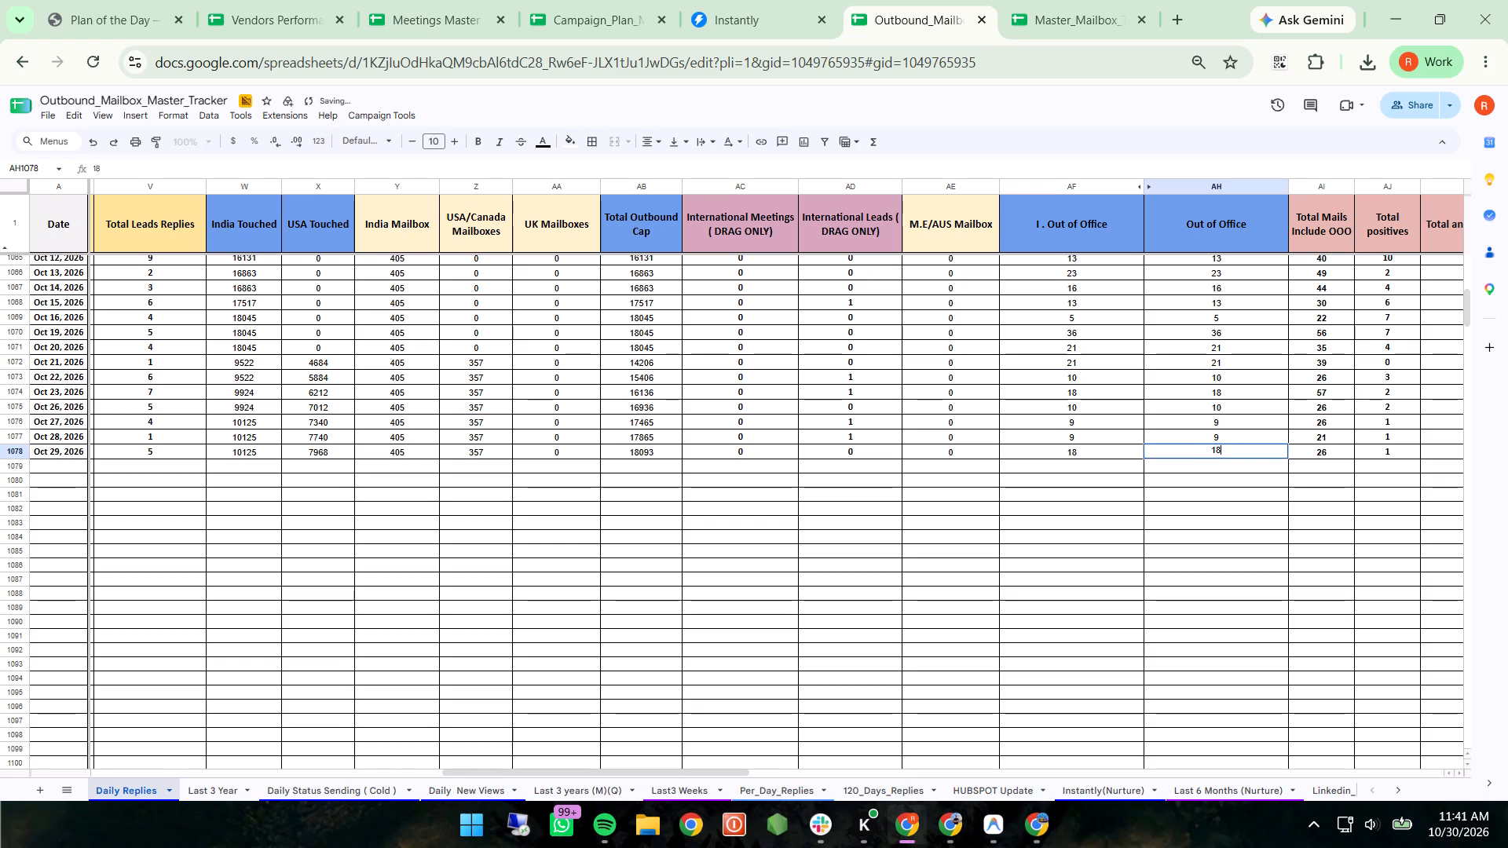
key(Right)
Correct the Date 2 column, setting Oct 29, 2026 in row 1078 and Oct 28, 2026 in row 1077.
scroll(912, 496, left, 3)
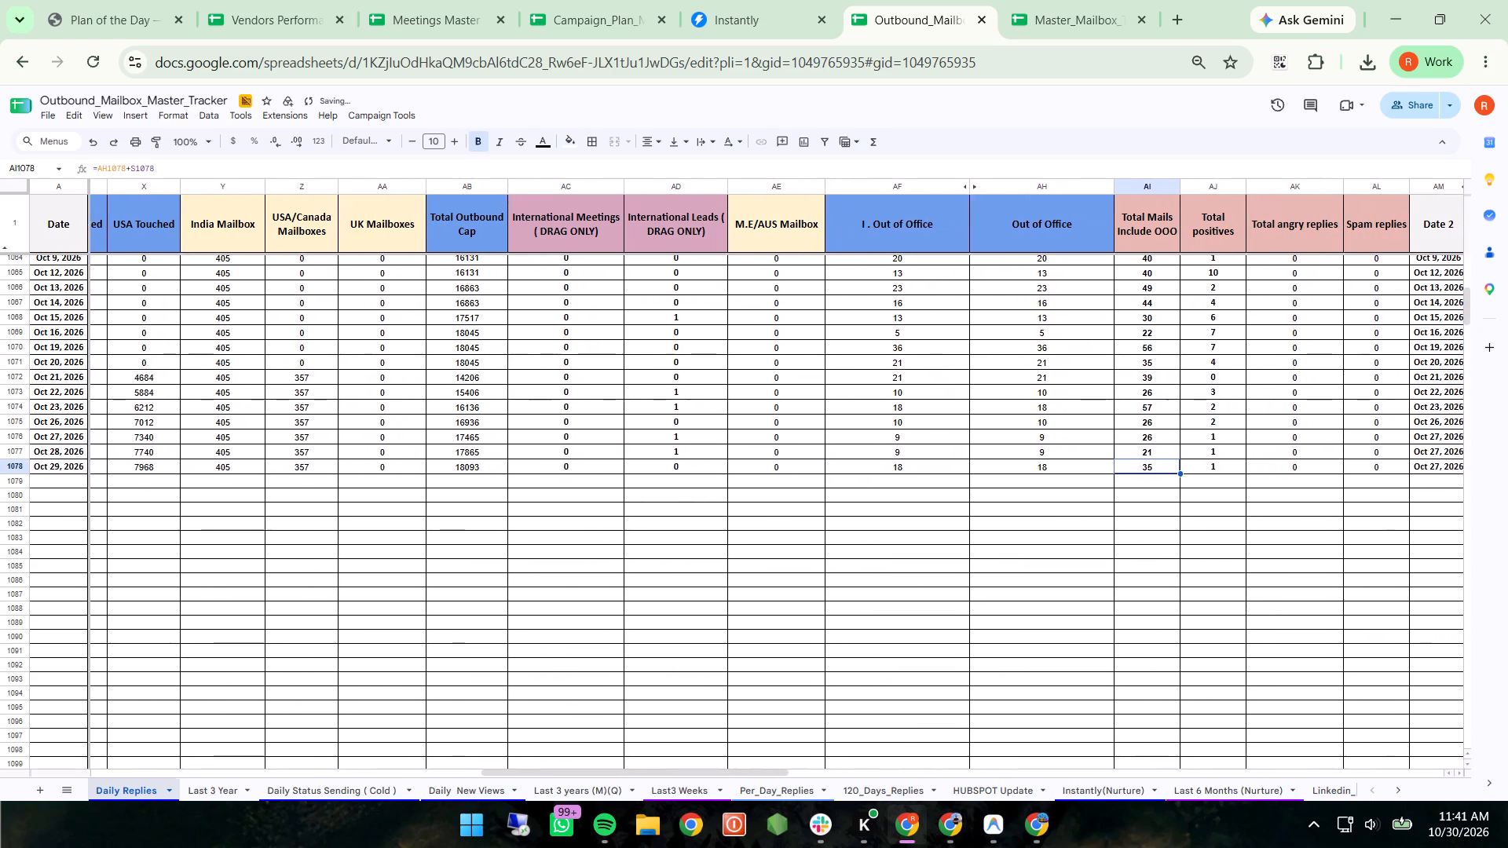
scroll(912, 496, left, 2)
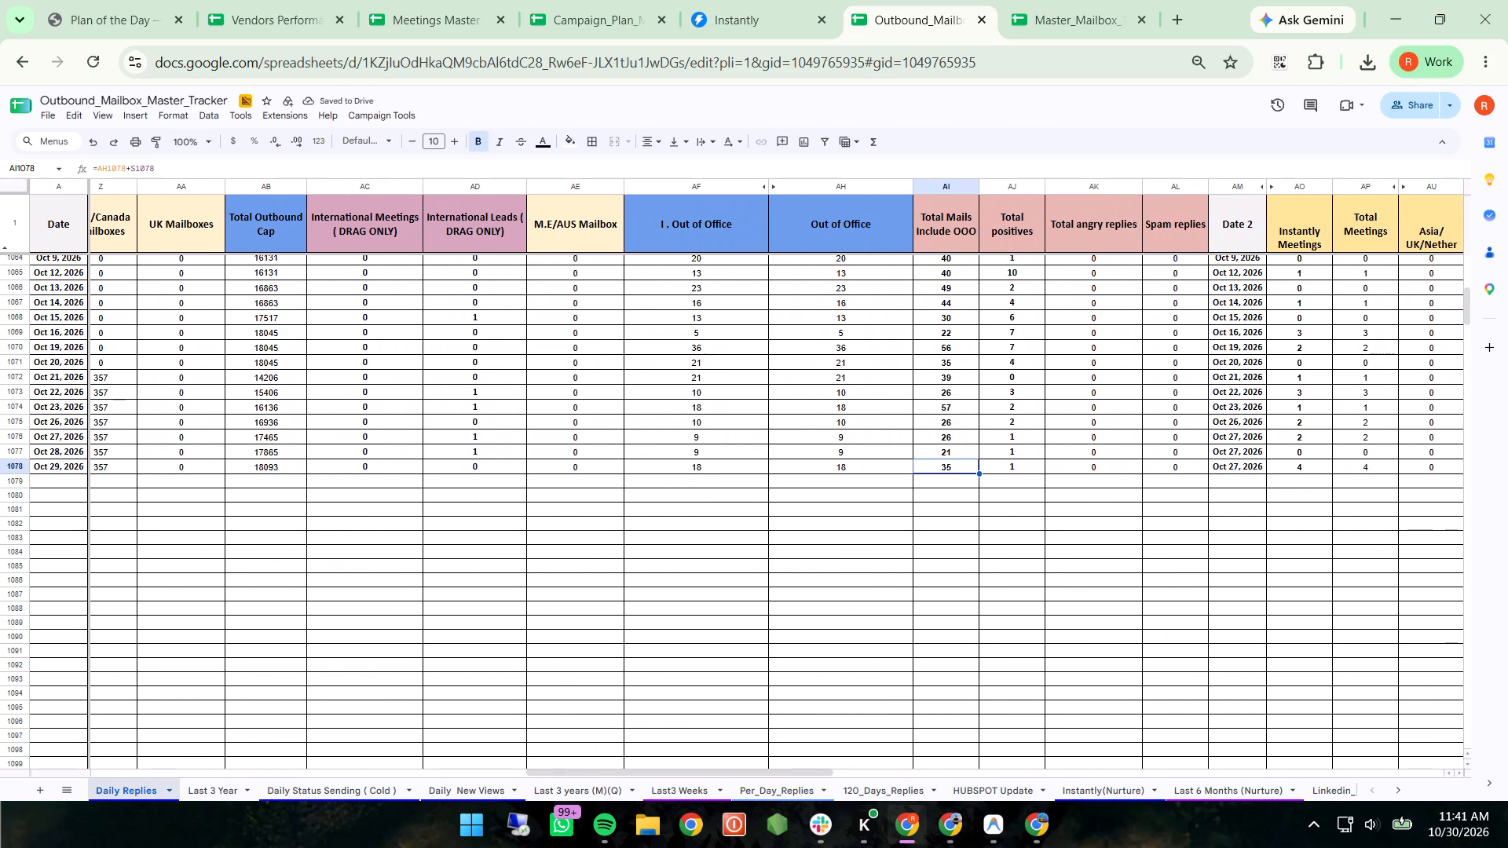
key(Right)
key(Right)
scroll(912, 496, left, 2)
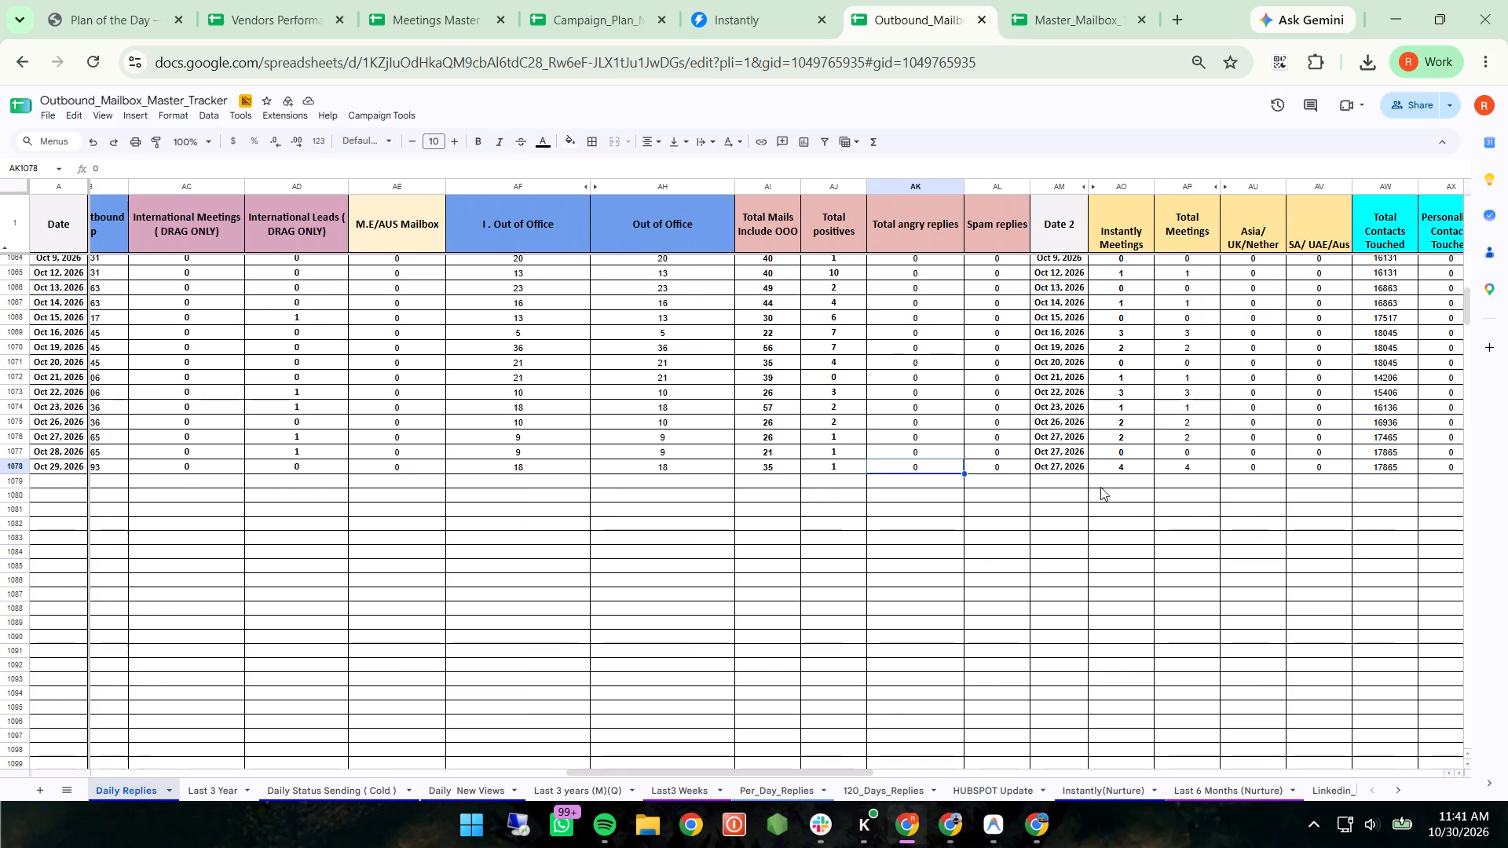
double_click(1052, 472)
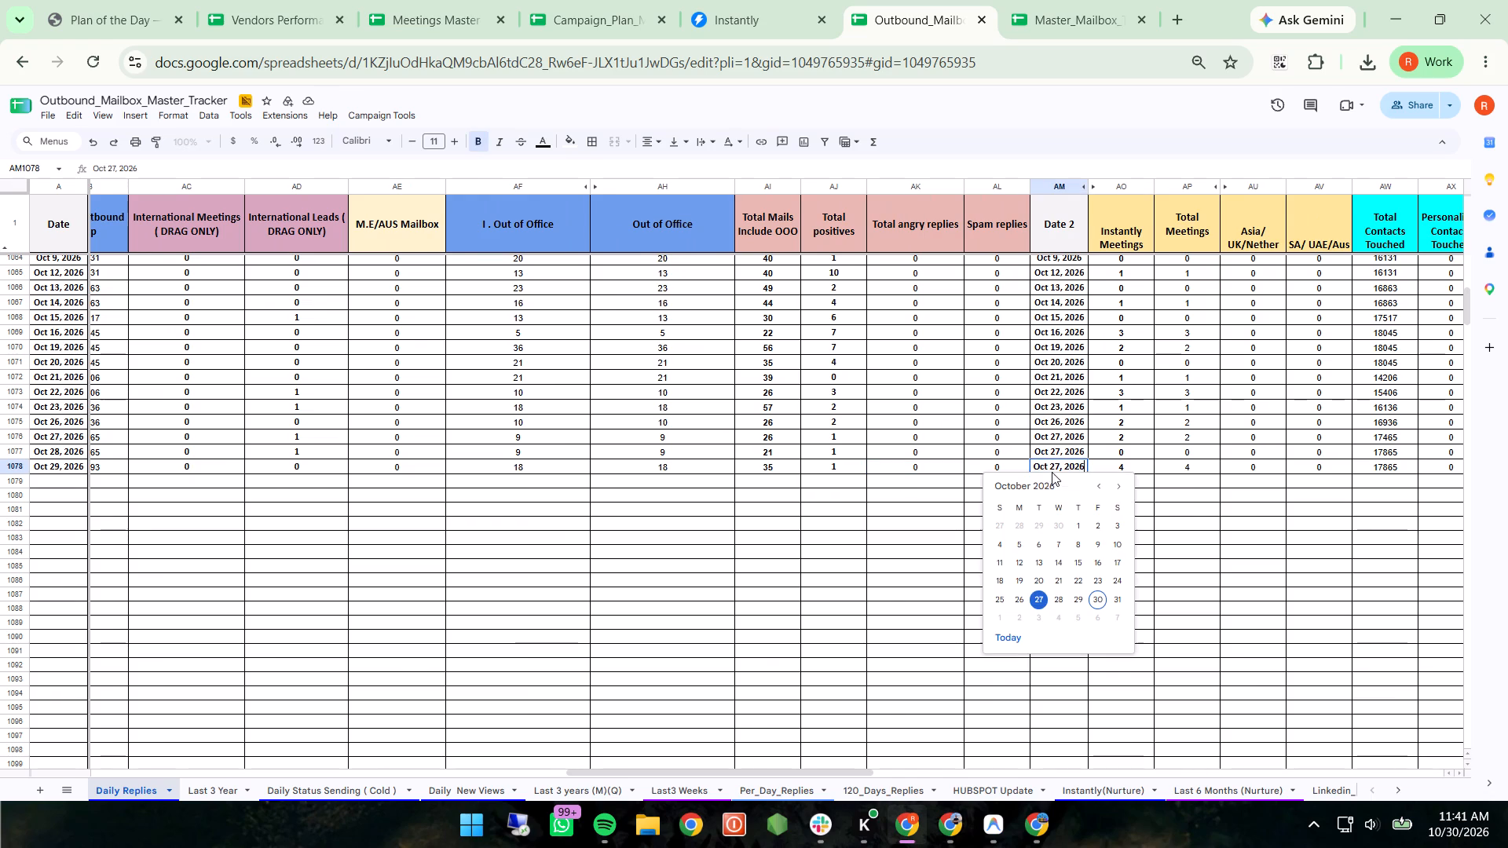
click(1079, 595)
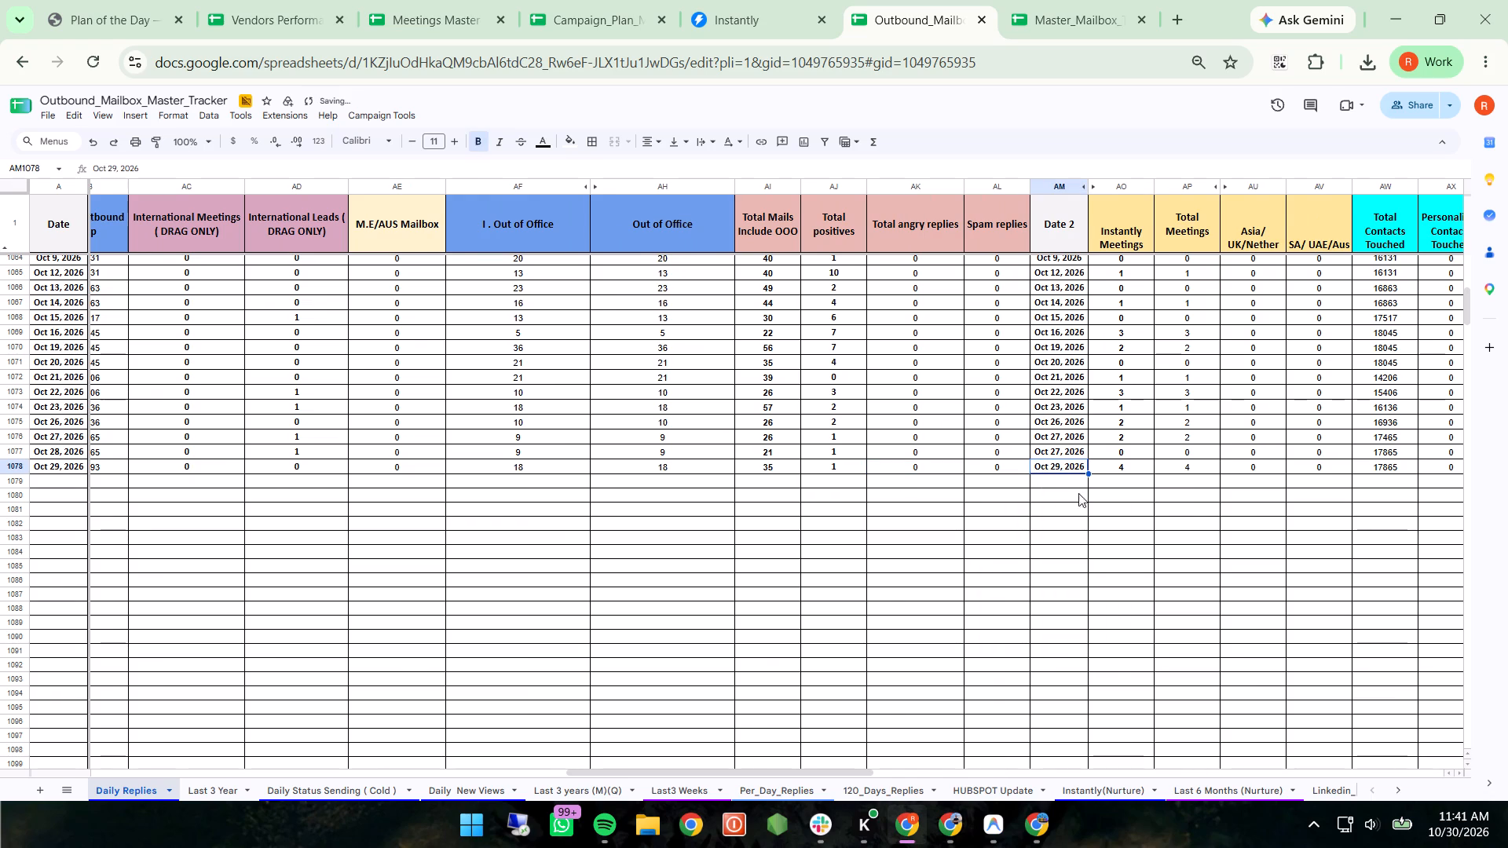
double_click(1062, 451)
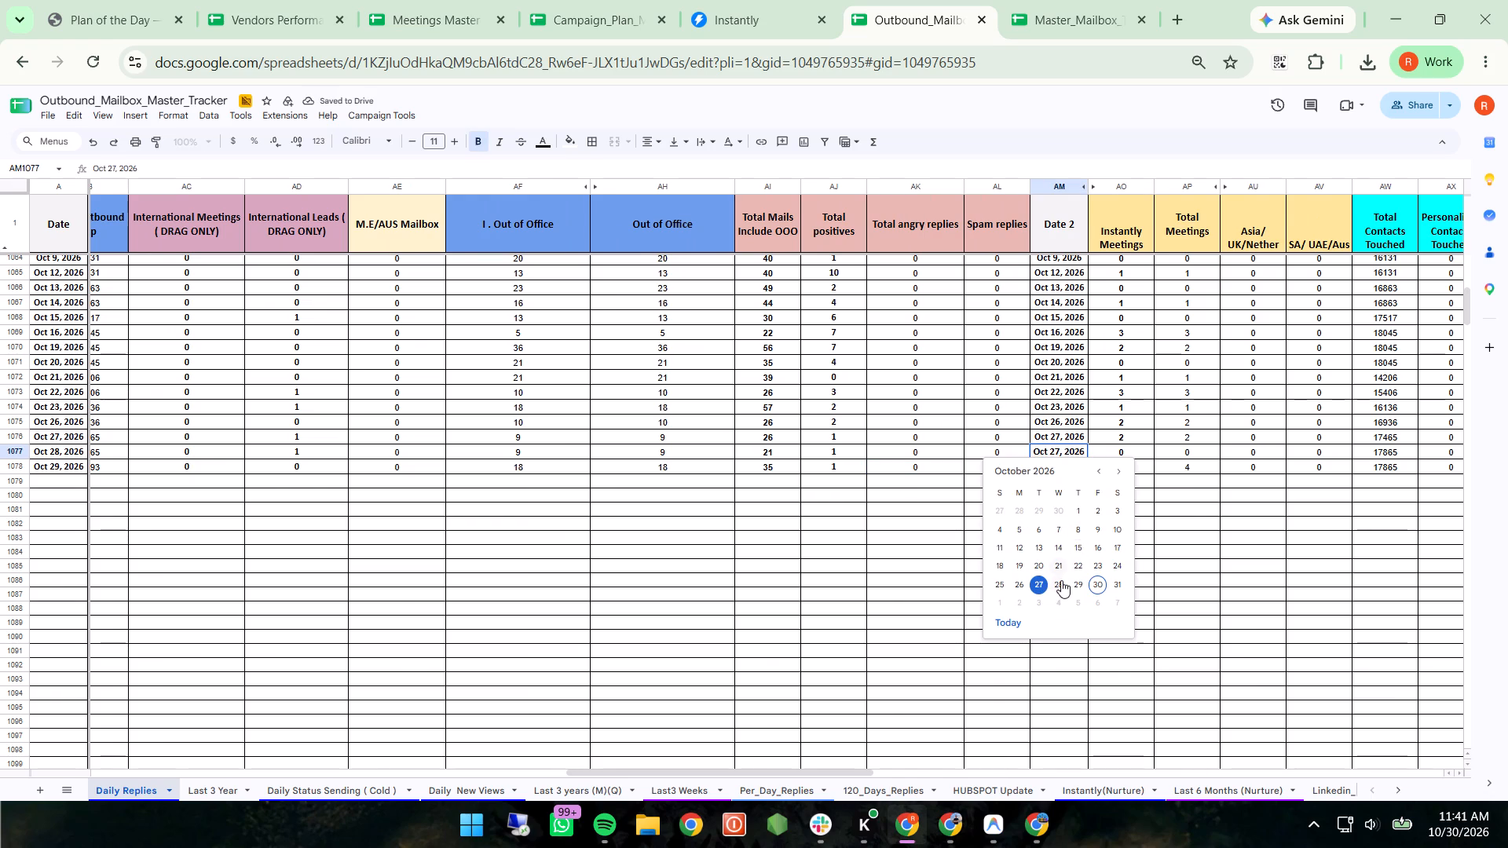
click(1060, 583)
Set Total Contacts Touched to 18093 in the Oct 29, 2026 row.
click(1128, 472)
scroll(1128, 472, left, 1)
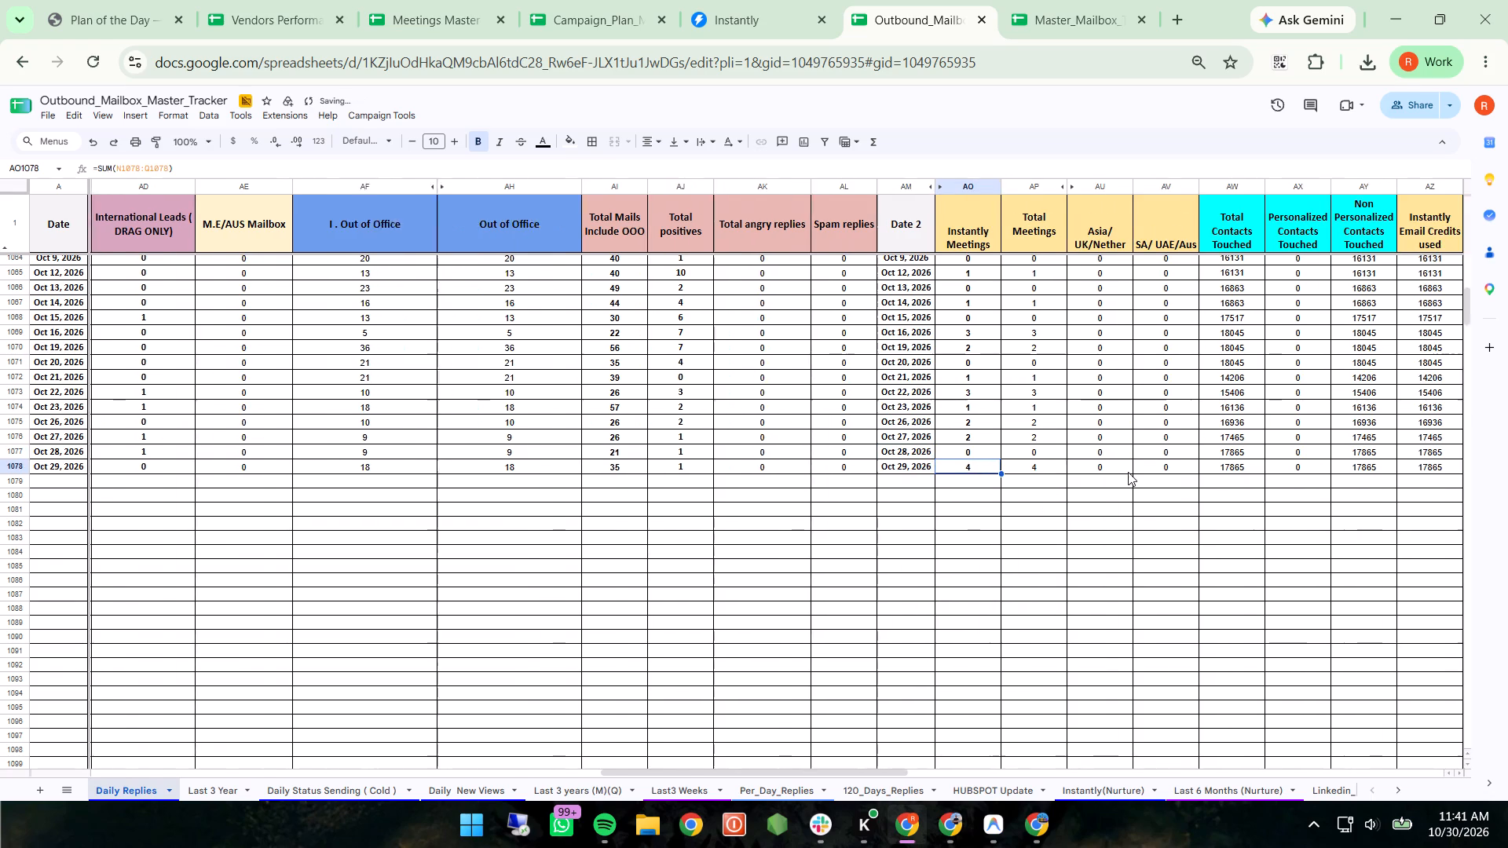
scroll(1128, 472, left, 1)
key(Right)
key(Right)
key(Right)
key(Right)
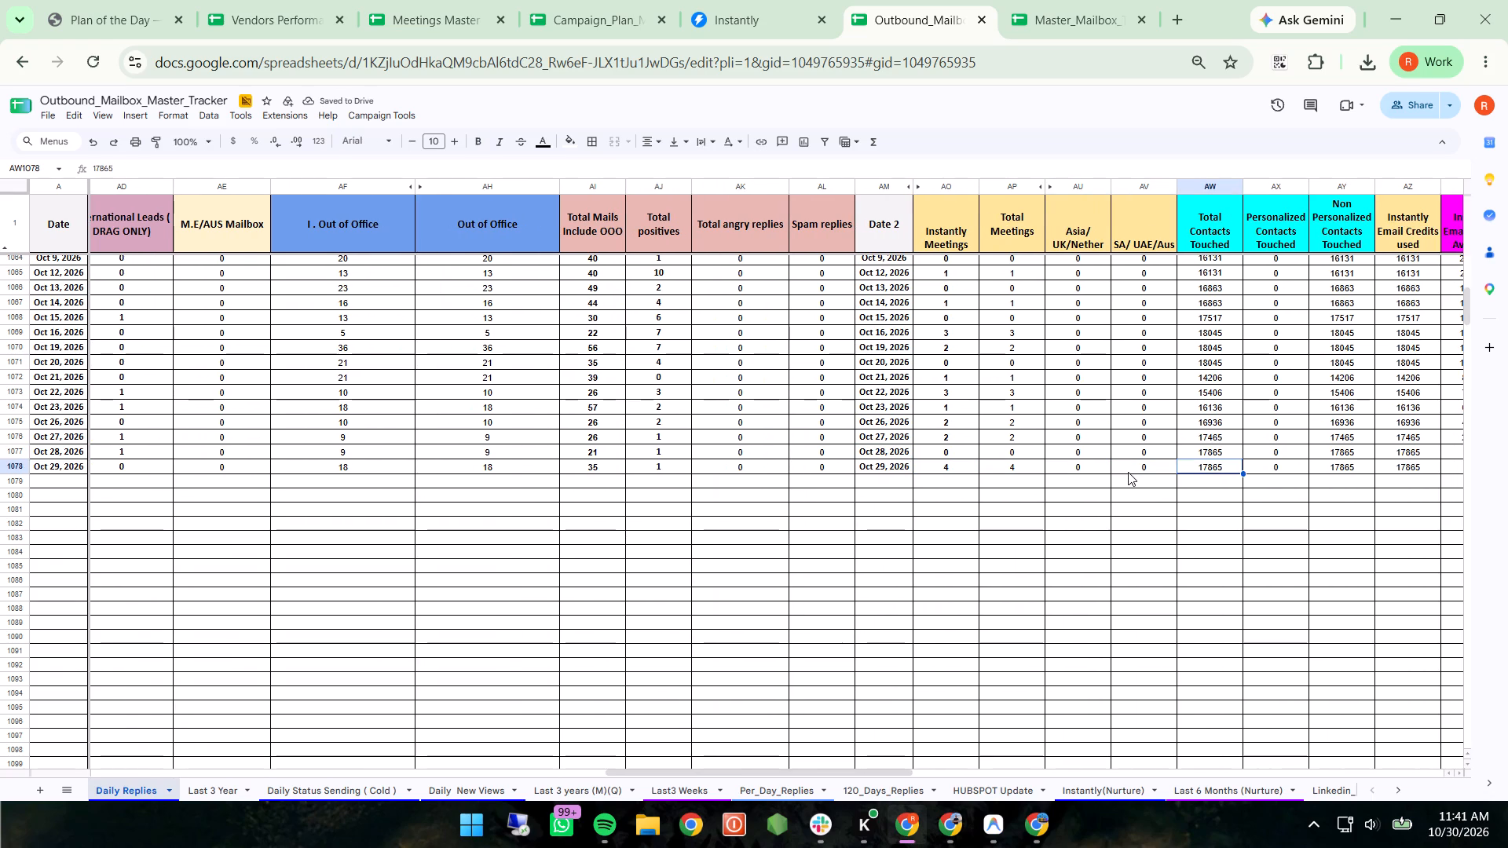
key(BackSpace)
text(18093)
key(Right)
Set Total Meeting to 4 in the Oct 29, 2026 row.
scroll(1128, 472, left, 1)
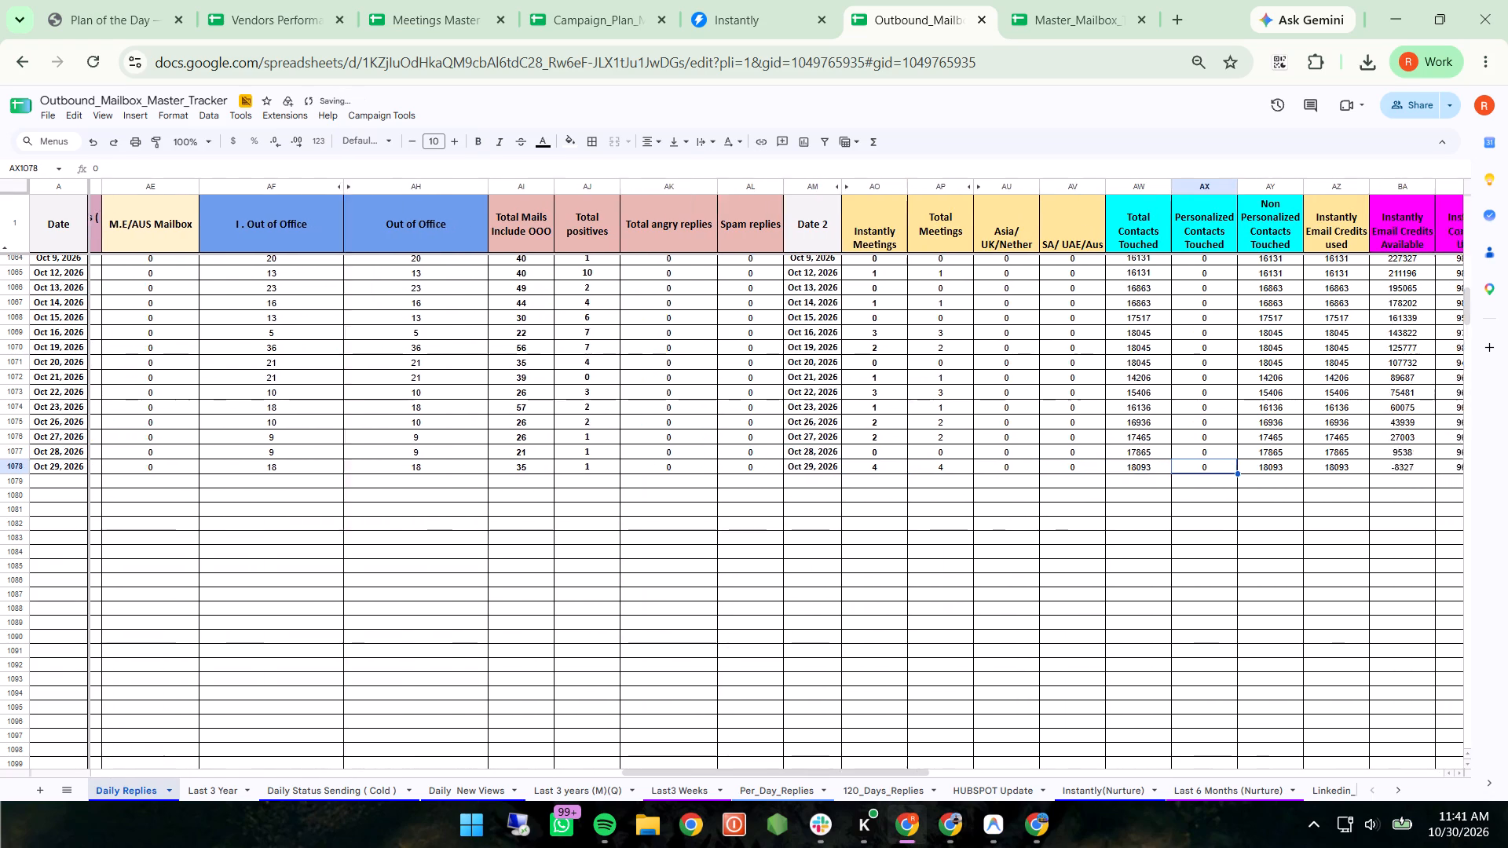
scroll(1128, 472, left, 9)
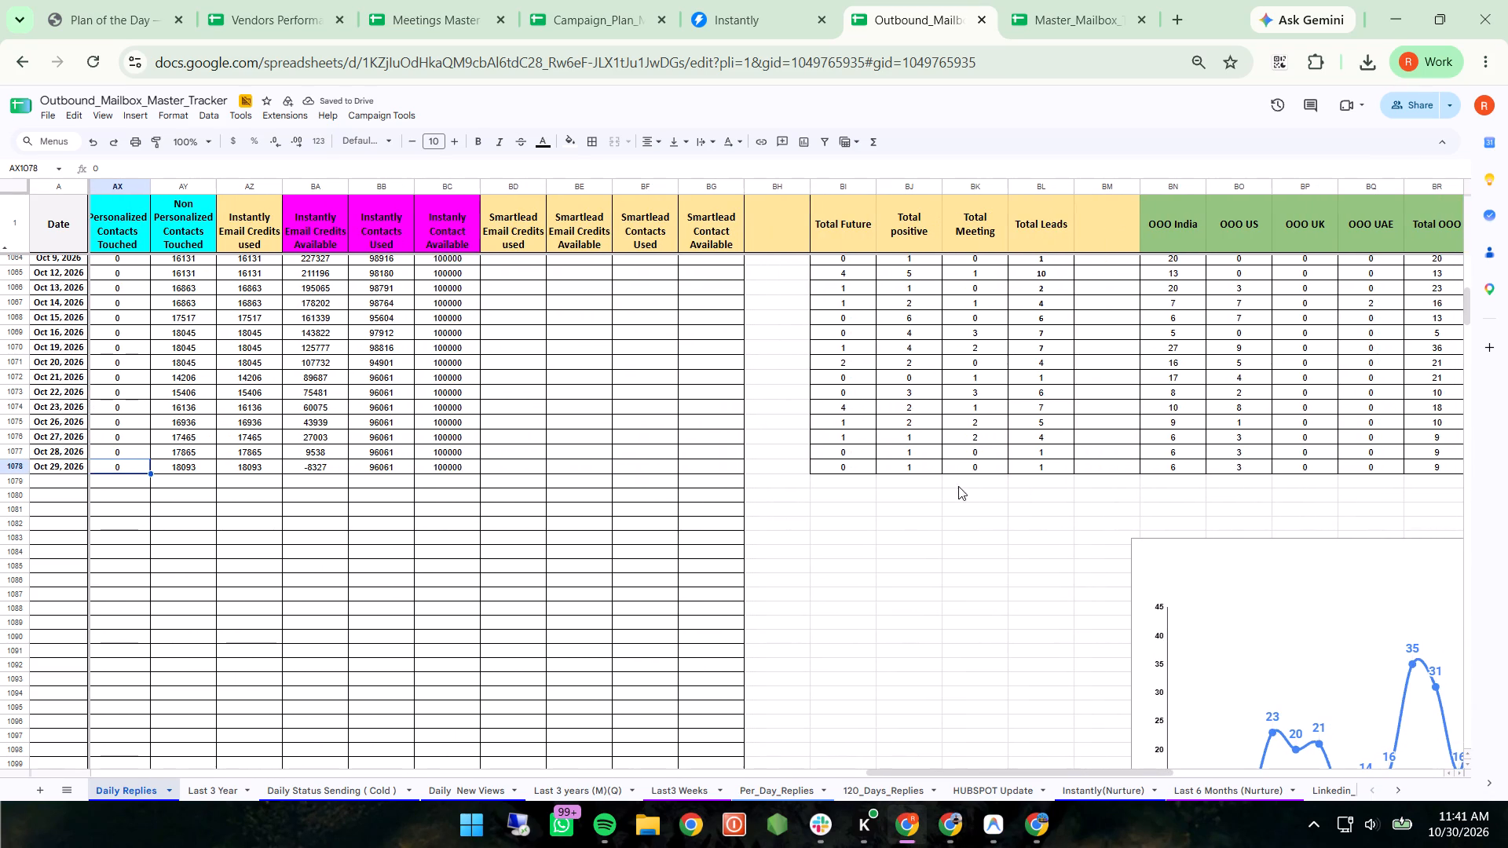
click(844, 473)
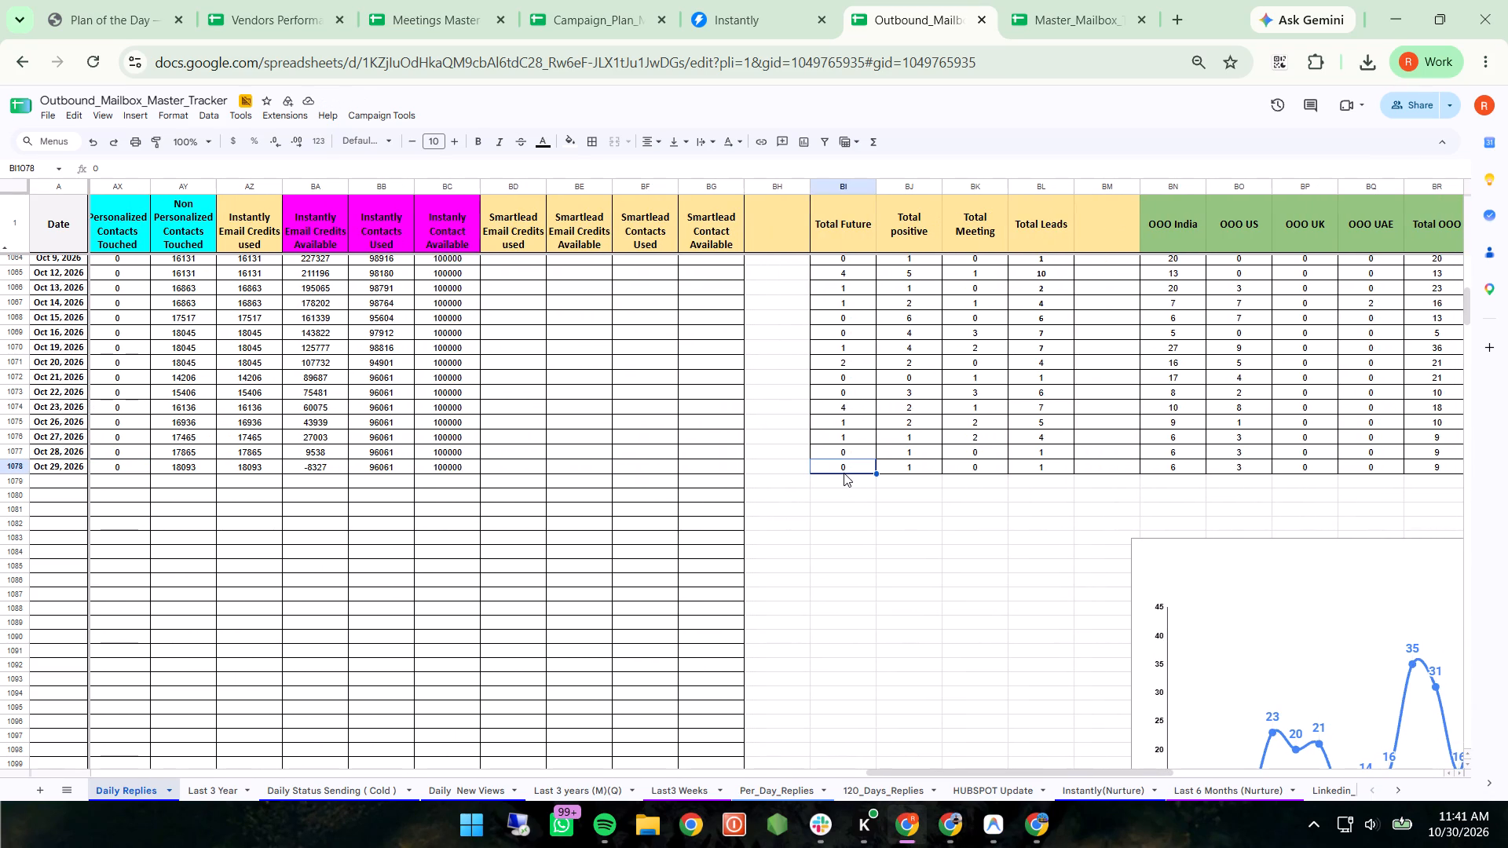
key(Right)
key(Right)
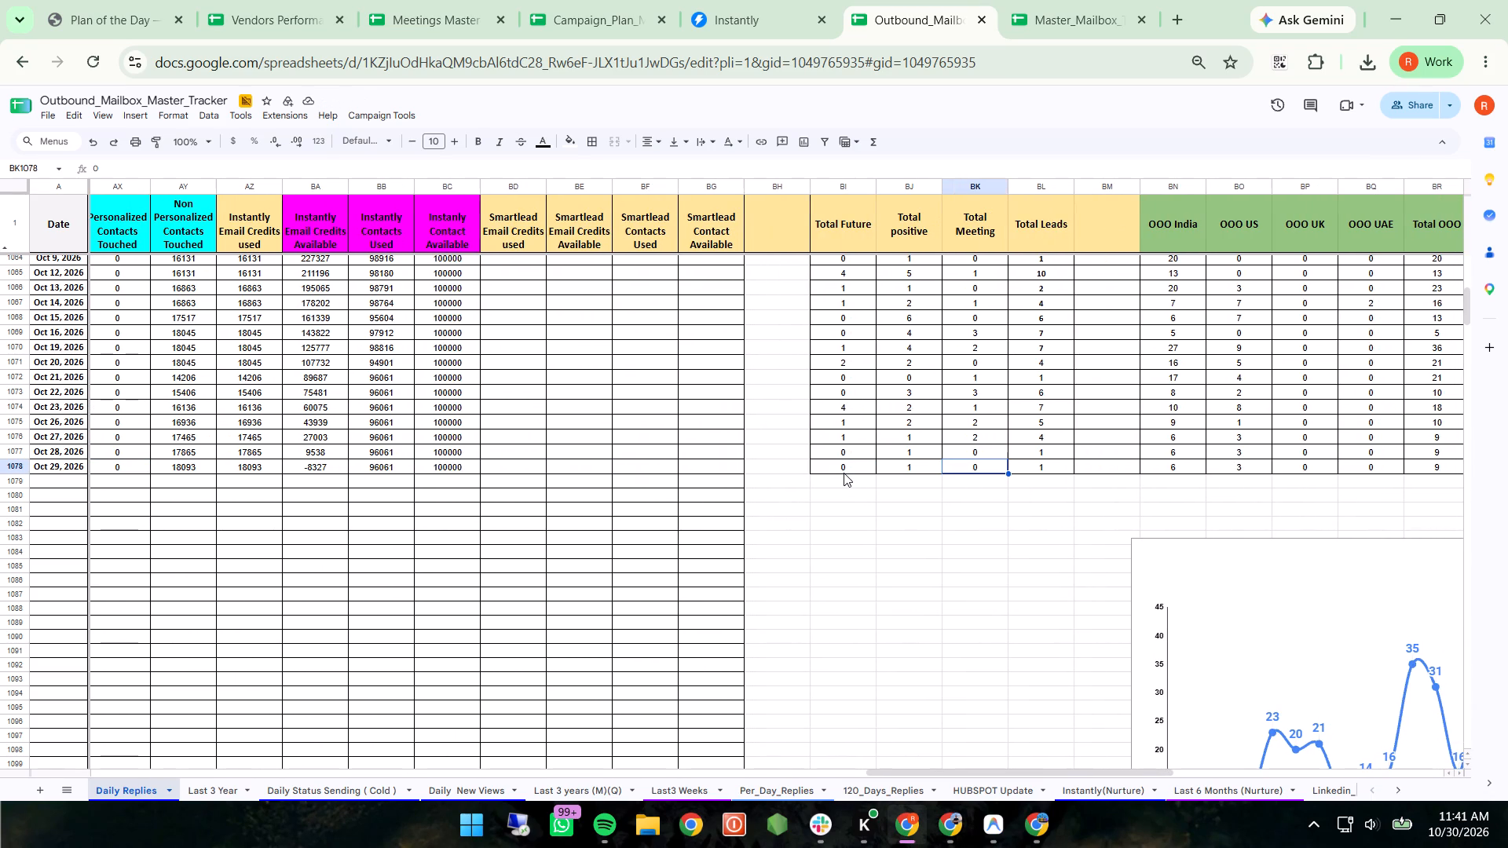
key(BackSpace)
key(4)
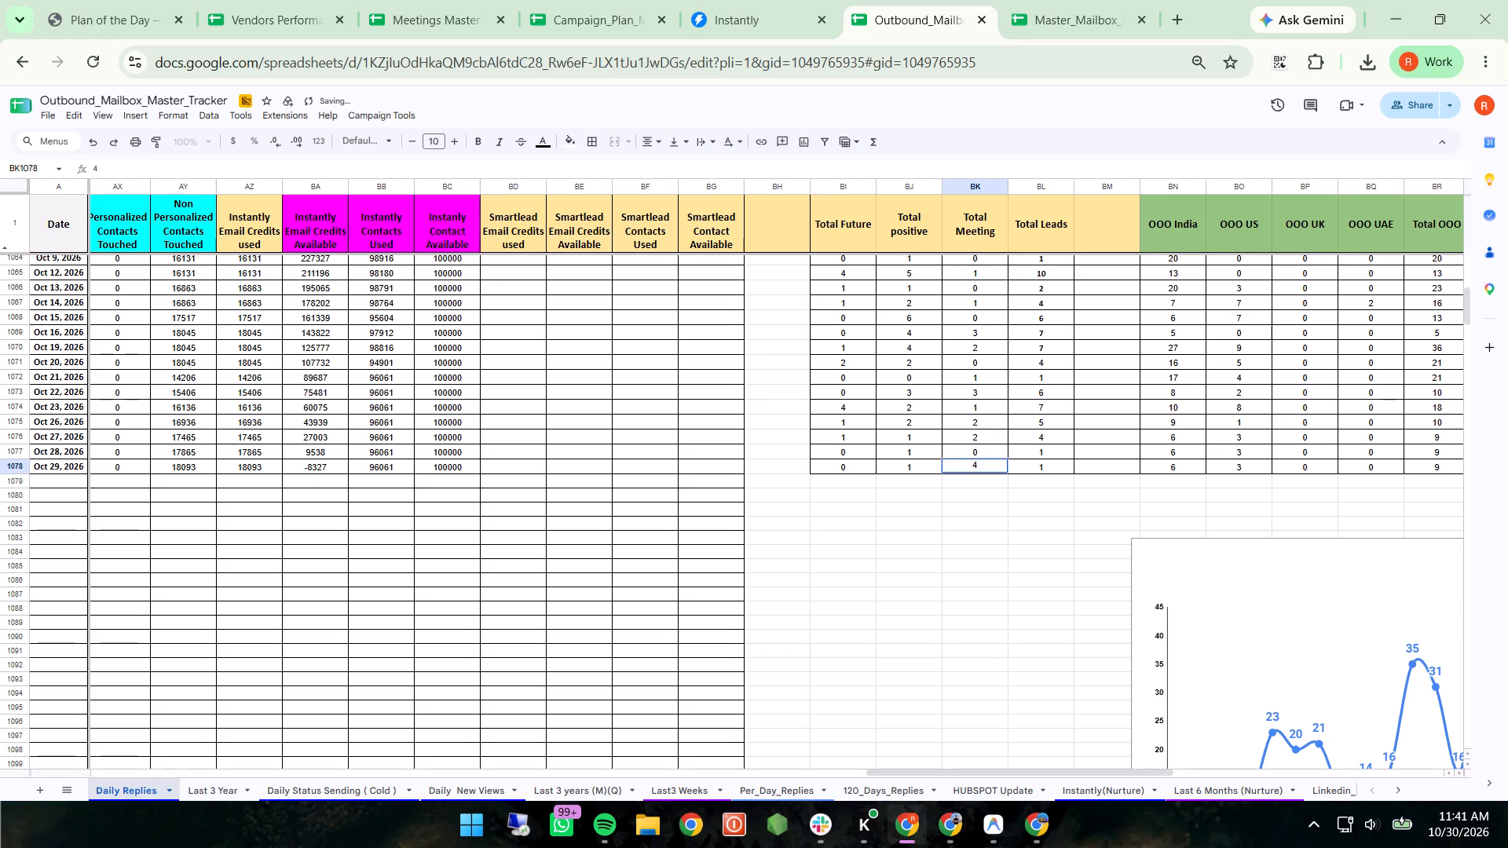
key(Right)
In the Oct 29, 2026 row, set OOO India to 10 and OOO US to 8.
key(Right)
key(Right)
scroll(844, 473, left, 1)
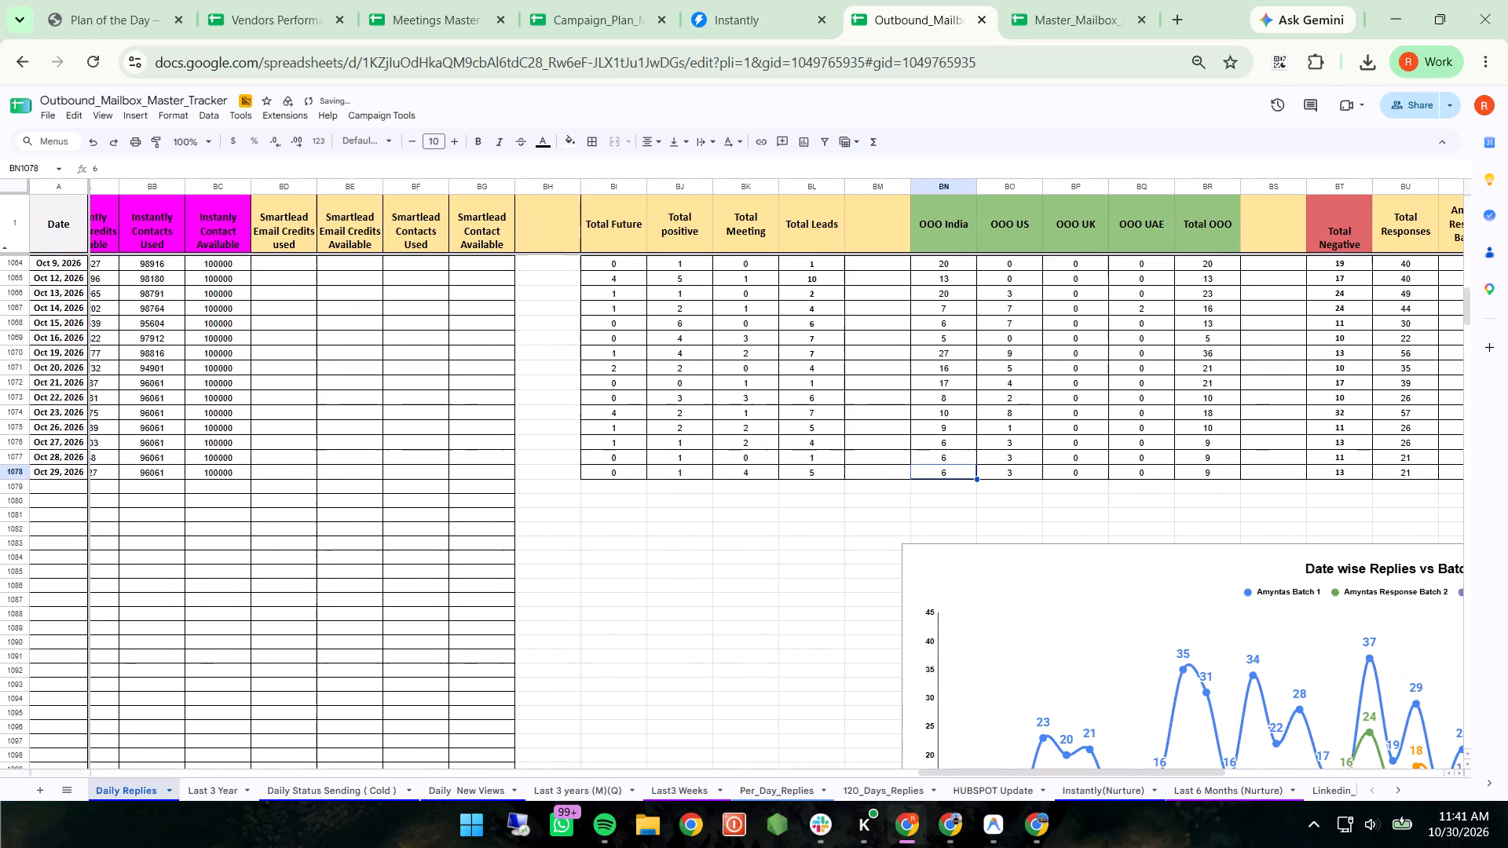
scroll(844, 473, left, 1)
text(10)
key(Right)
key(8)
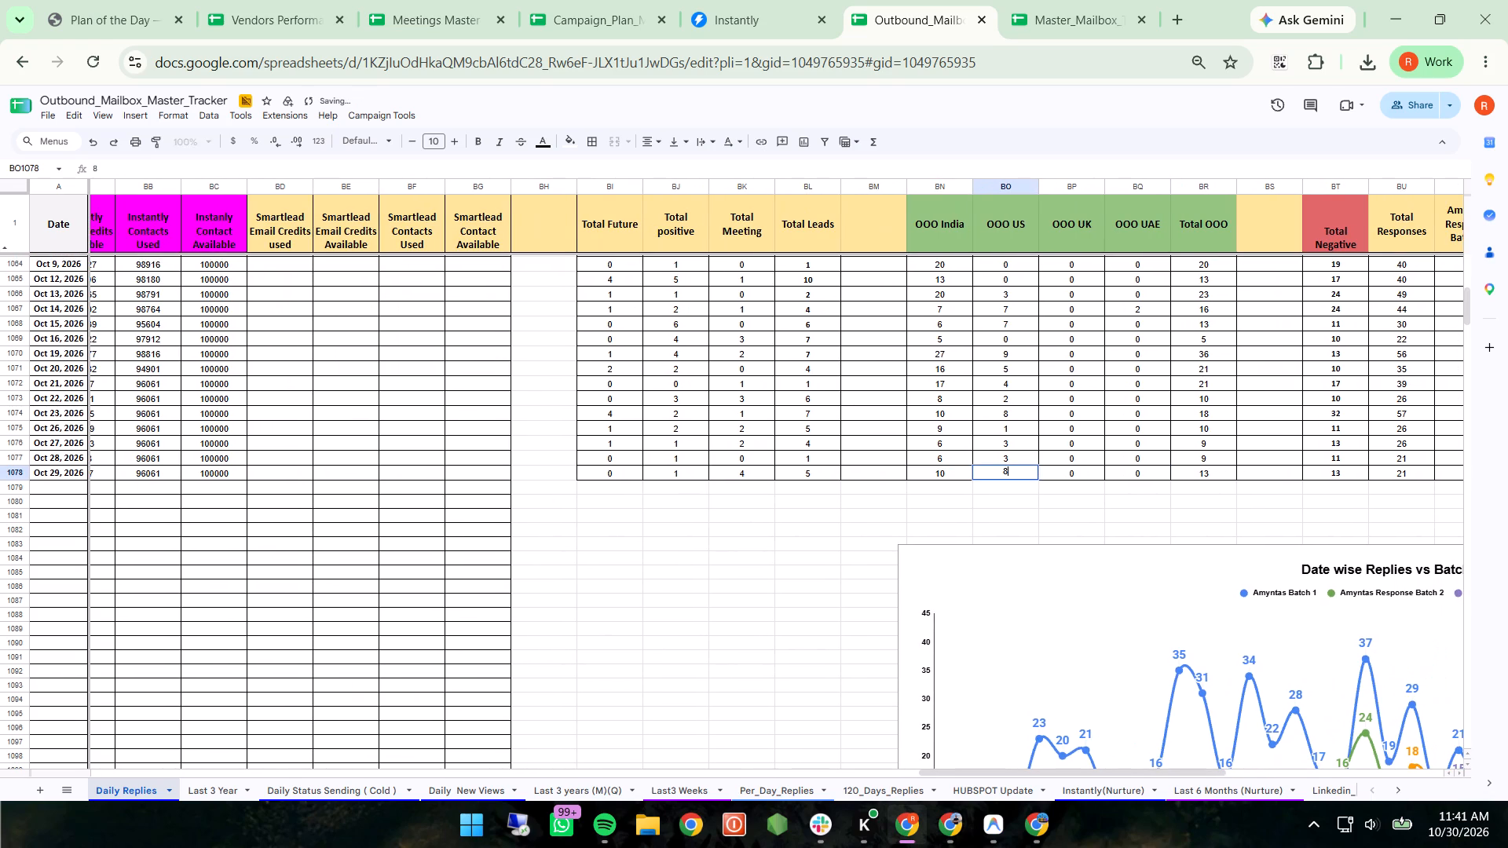
key(Right)
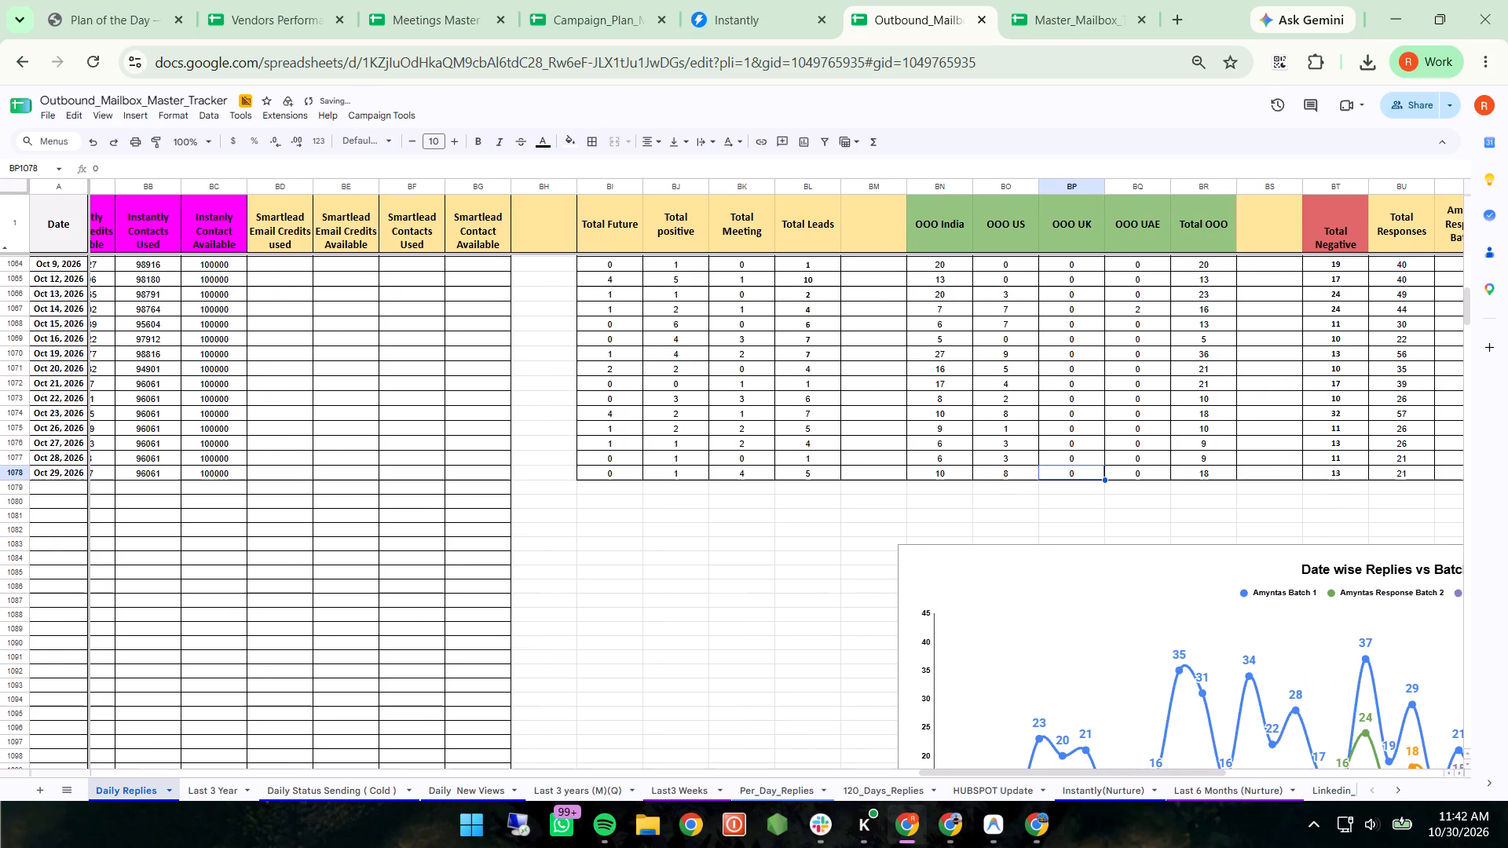
Check the Total Negative formula in the Oct 29, 2026 row, and set that row's Negative India to 11.
key(Right)
key(Right)
key(Right)
scroll(844, 473, left, 3)
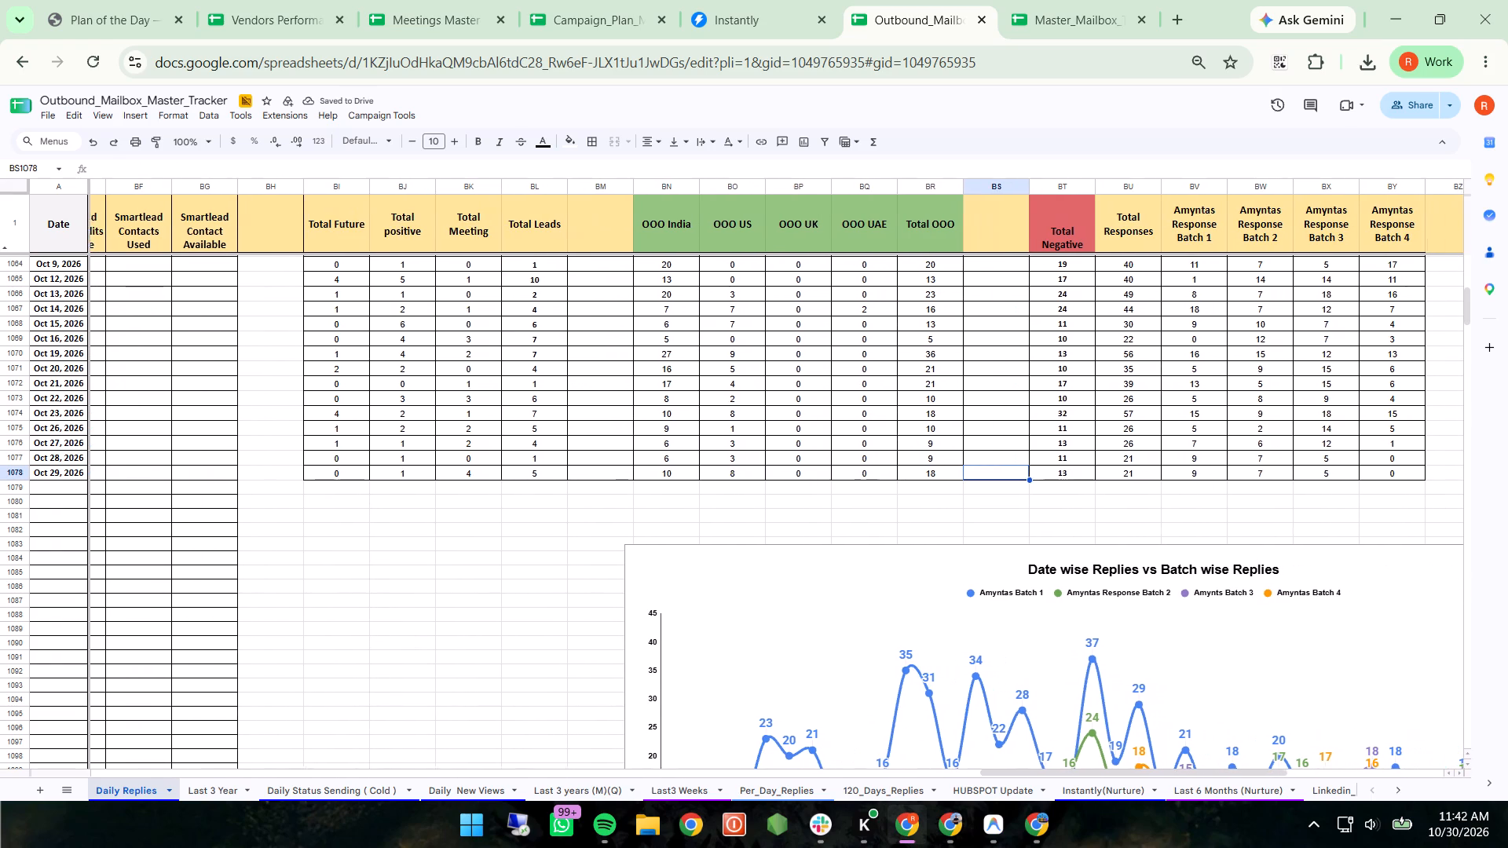
key(Right)
key(Right)
key(Left)
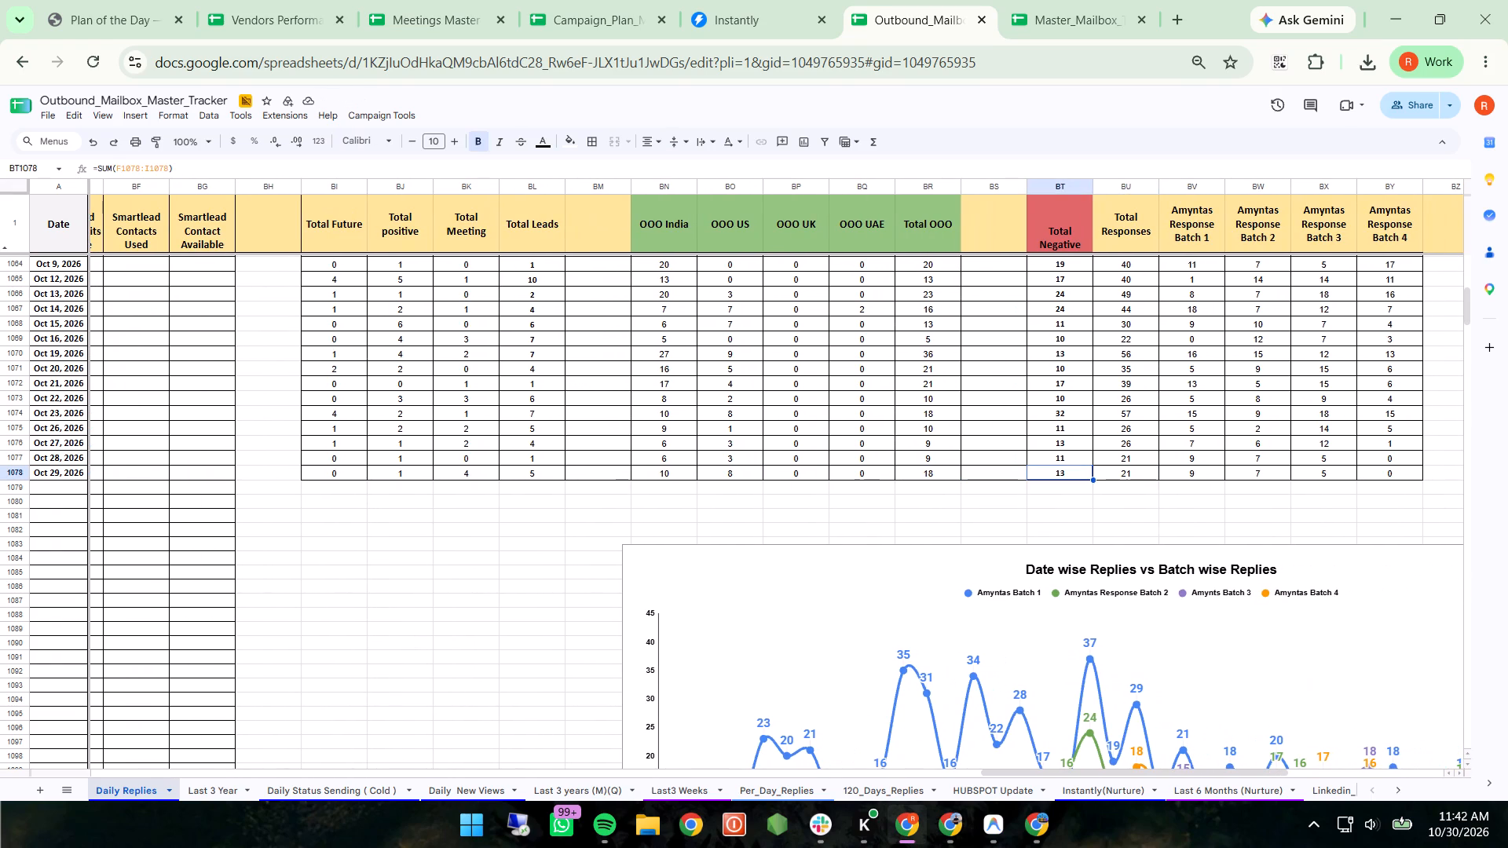
key(Up)
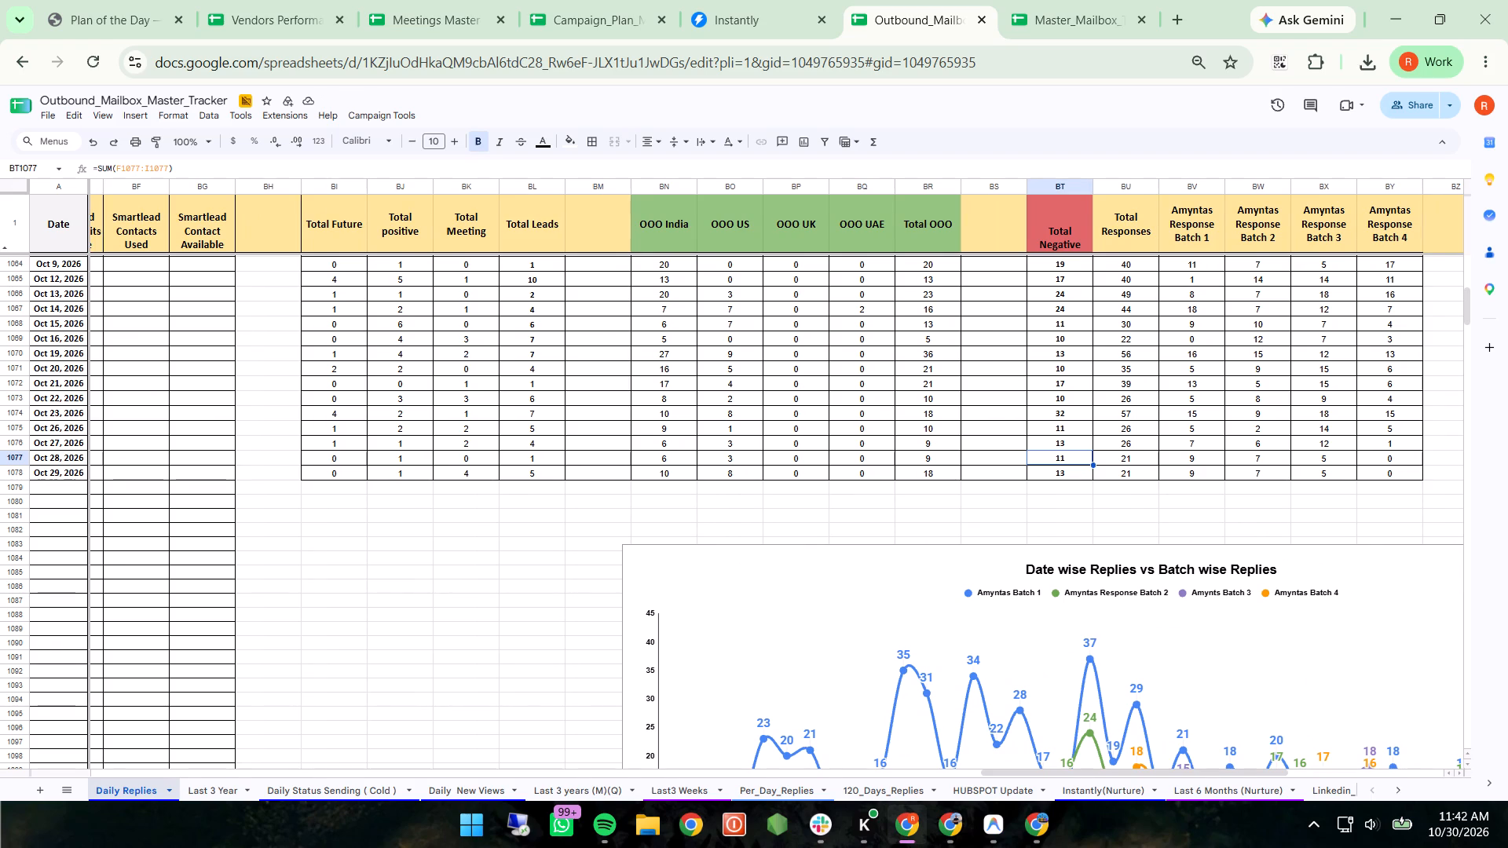
scroll(456, 499, right, 8)
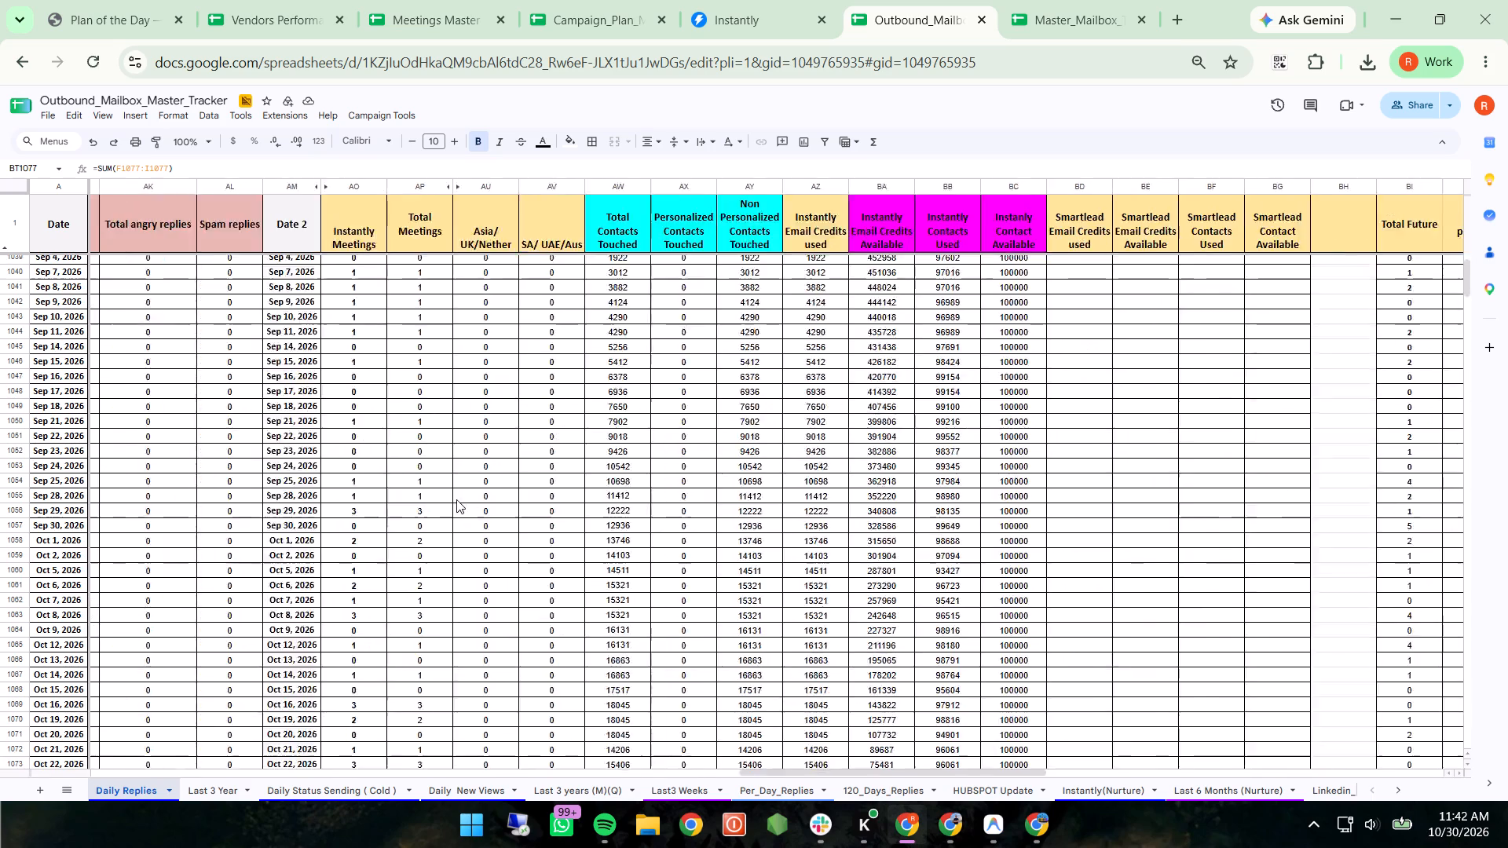
scroll(456, 499, right, 1)
scroll(456, 499, down, 2)
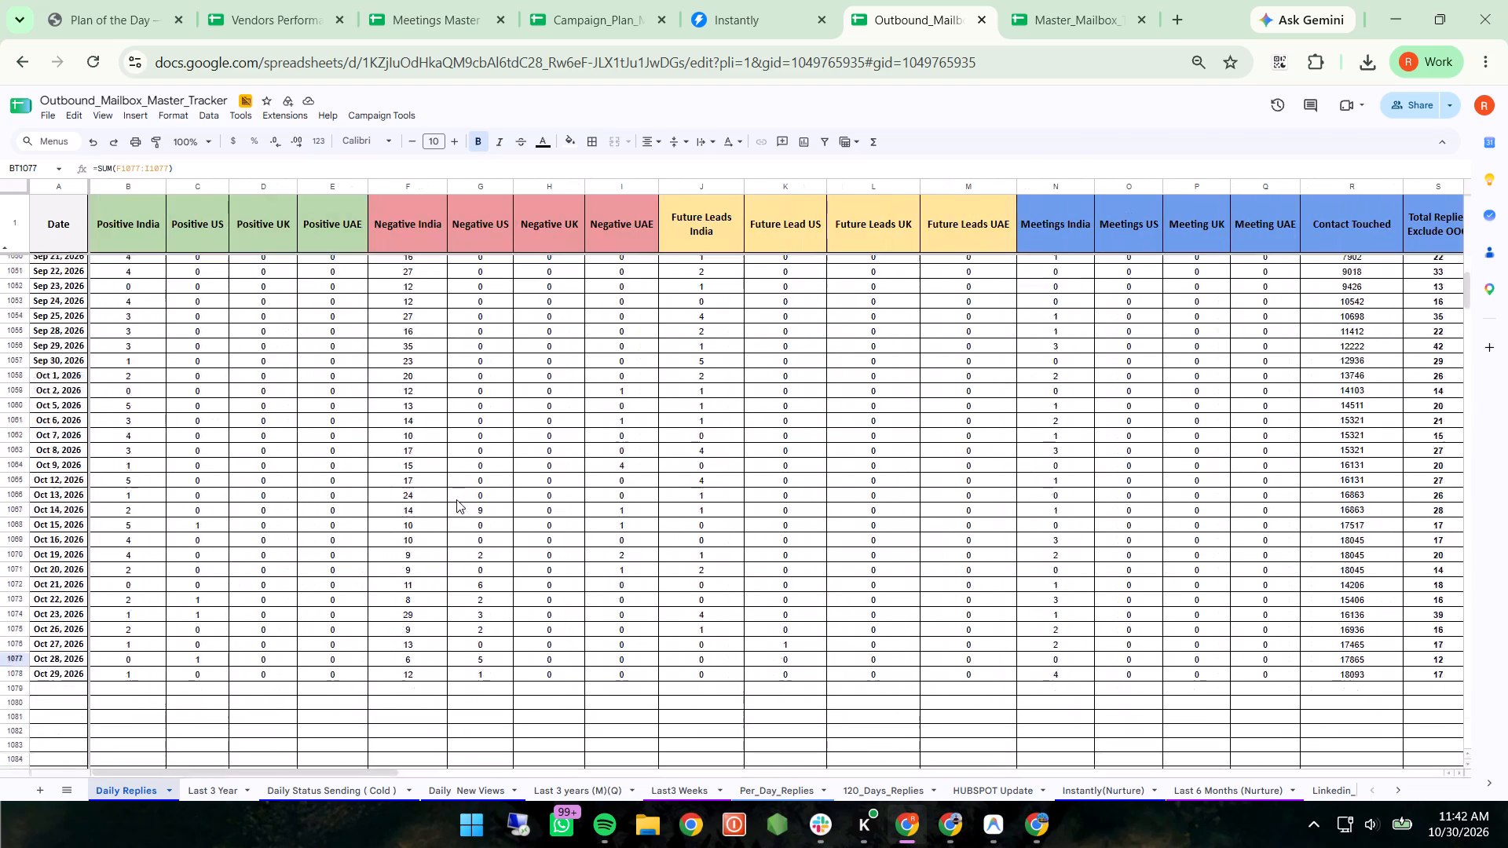
scroll(456, 499, down, 2)
click(419, 603)
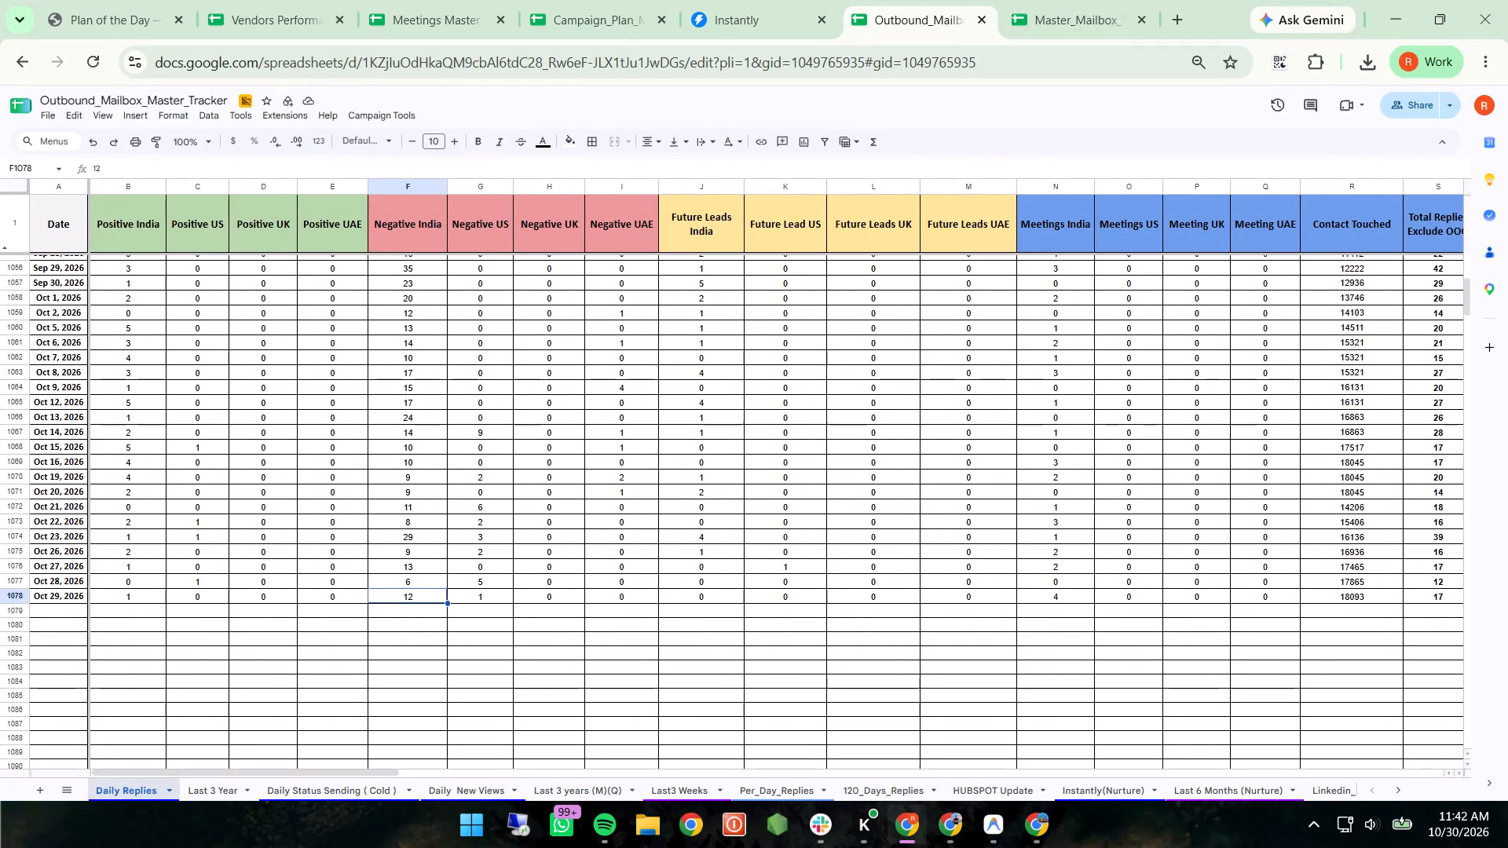
key(BackSpace)
text(11)
key(Right)
Set Amyntas Response Batch 1 to 11, Batch 2 to 5, Batch 3 to 8 and Batch 4 to 11 in the Oct 29, 2026 row.
scroll(427, 599, left, 7)
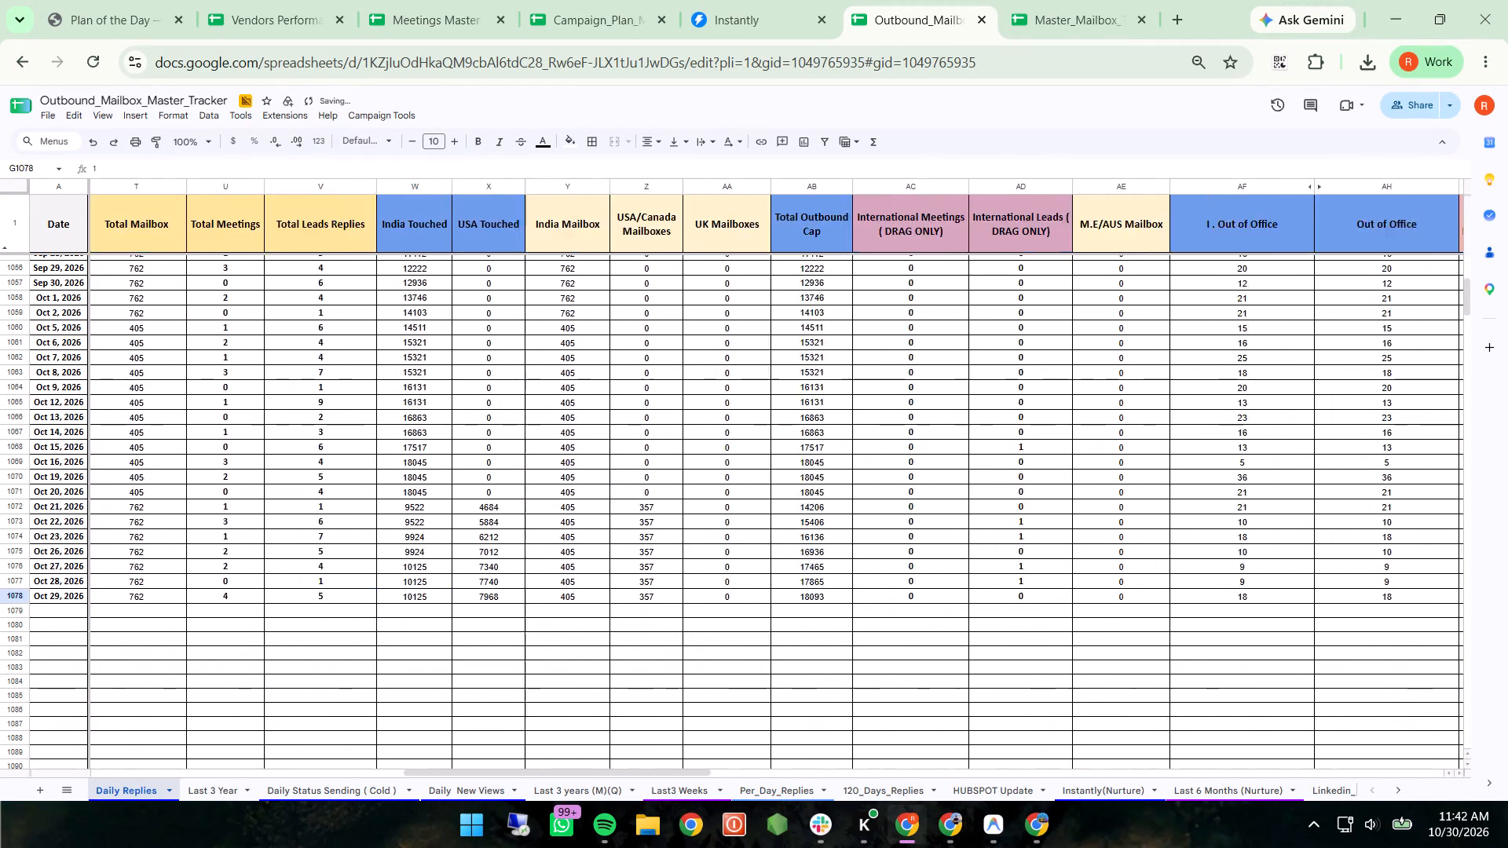
scroll(427, 599, left, 11)
scroll(427, 599, right, 1)
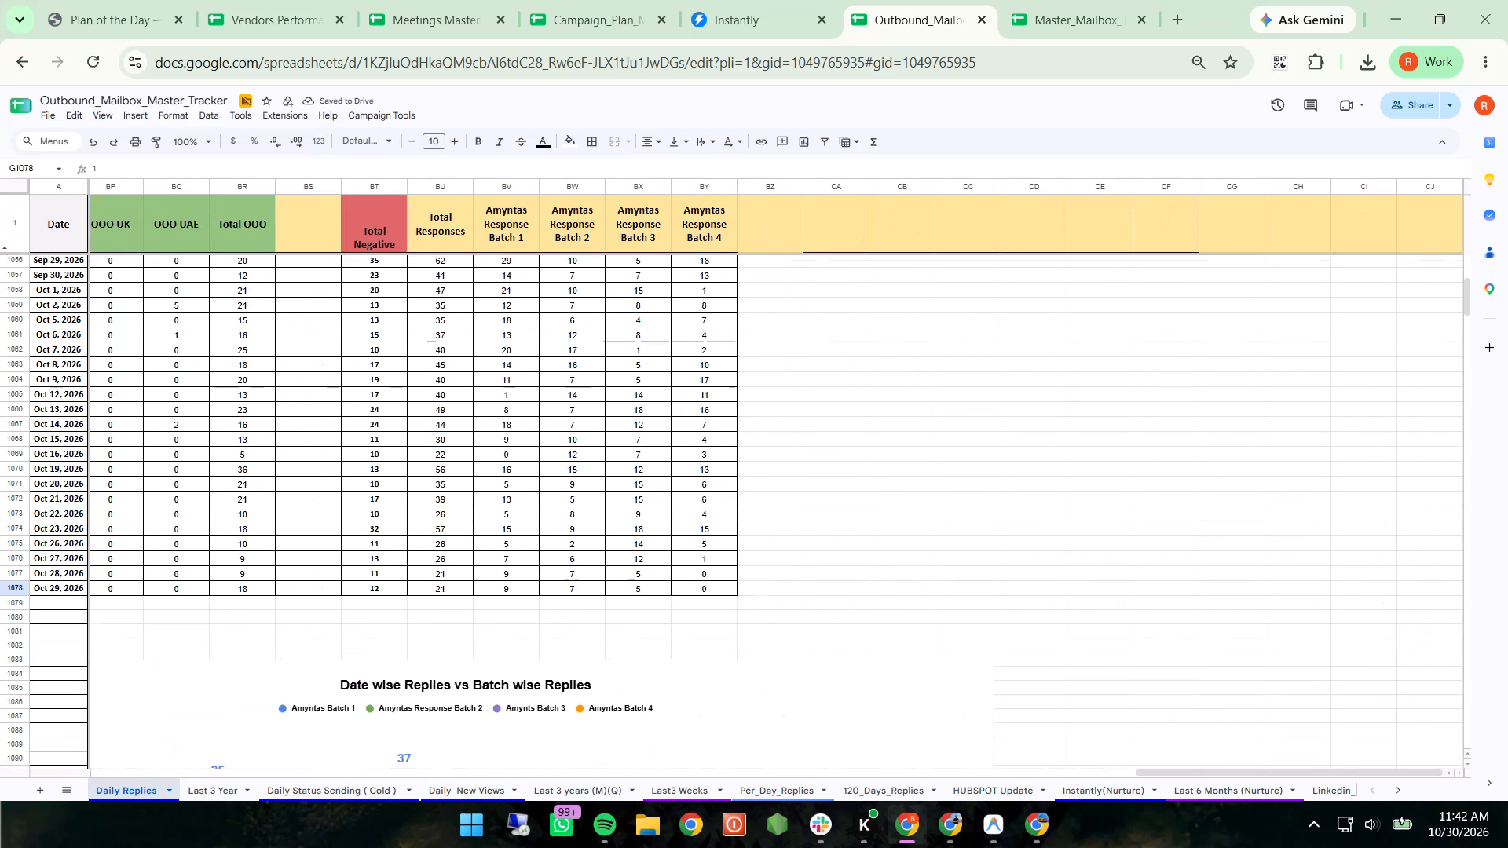
scroll(427, 599, right, 4)
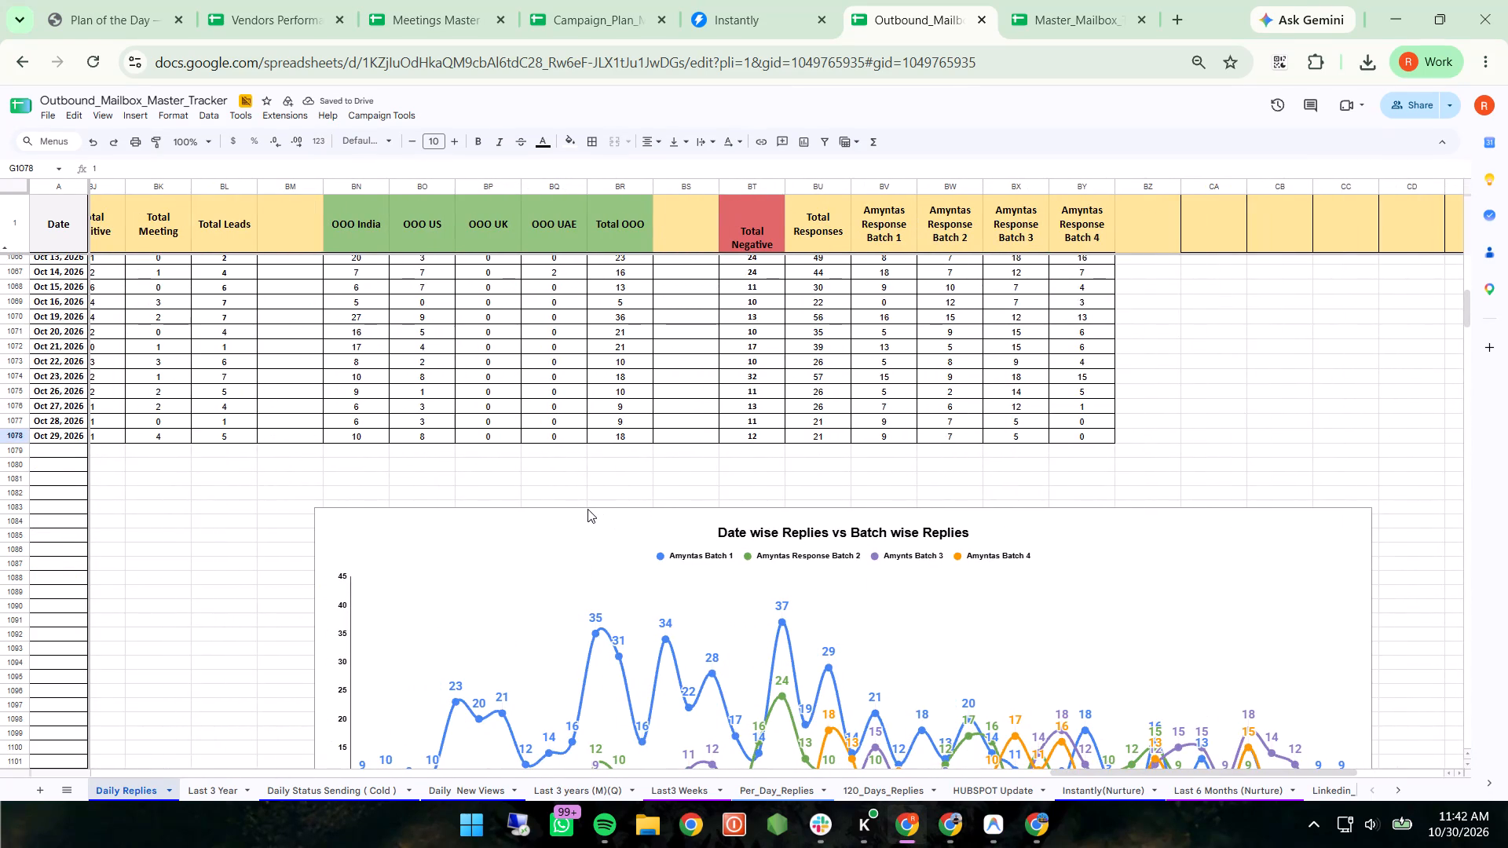
scroll(587, 509, right, 1)
click(817, 435)
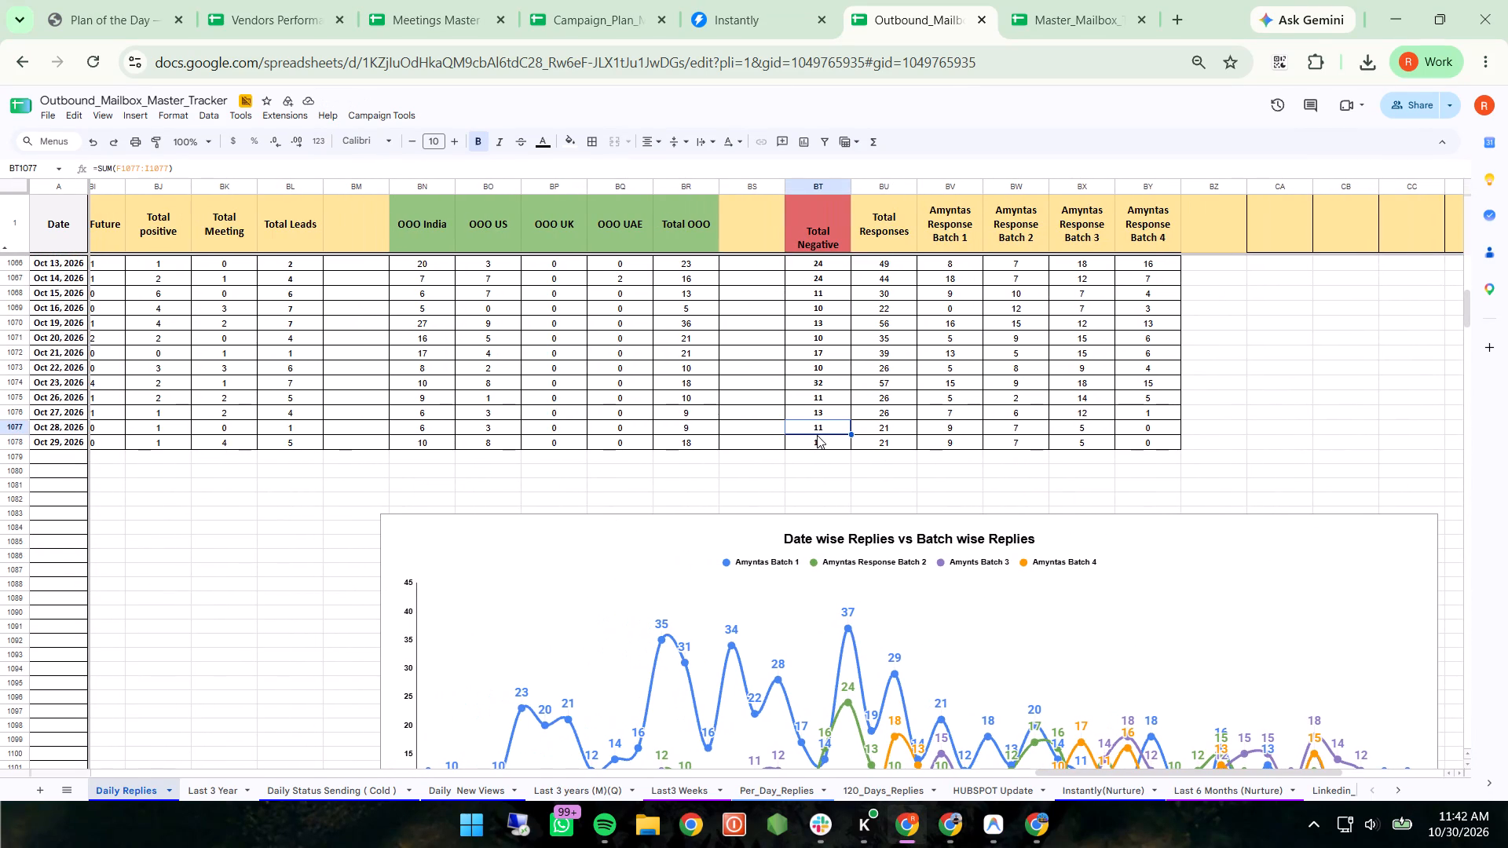
key(Down)
key(Right)
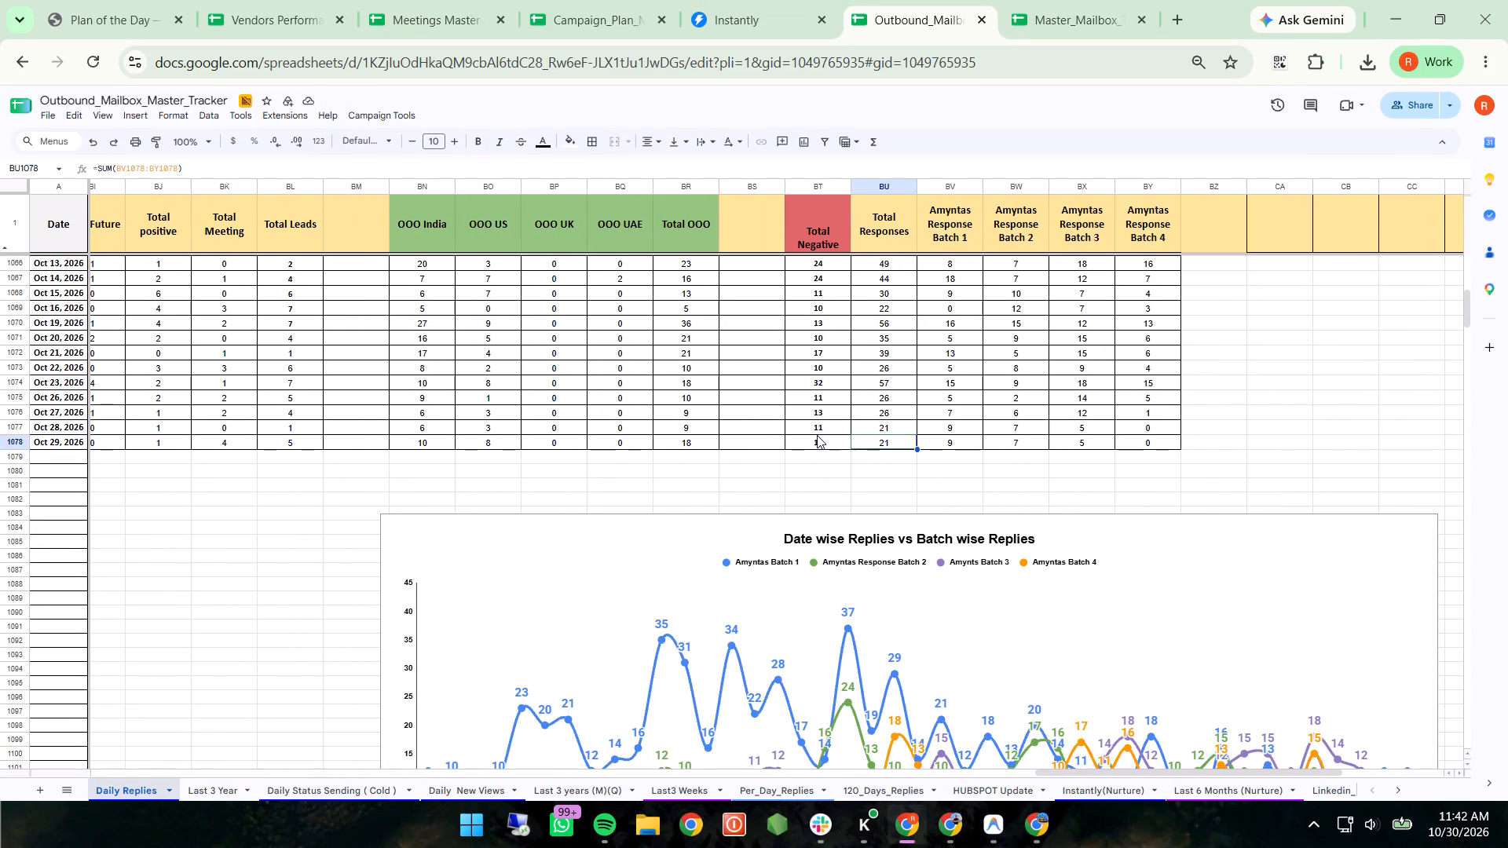
key(Right)
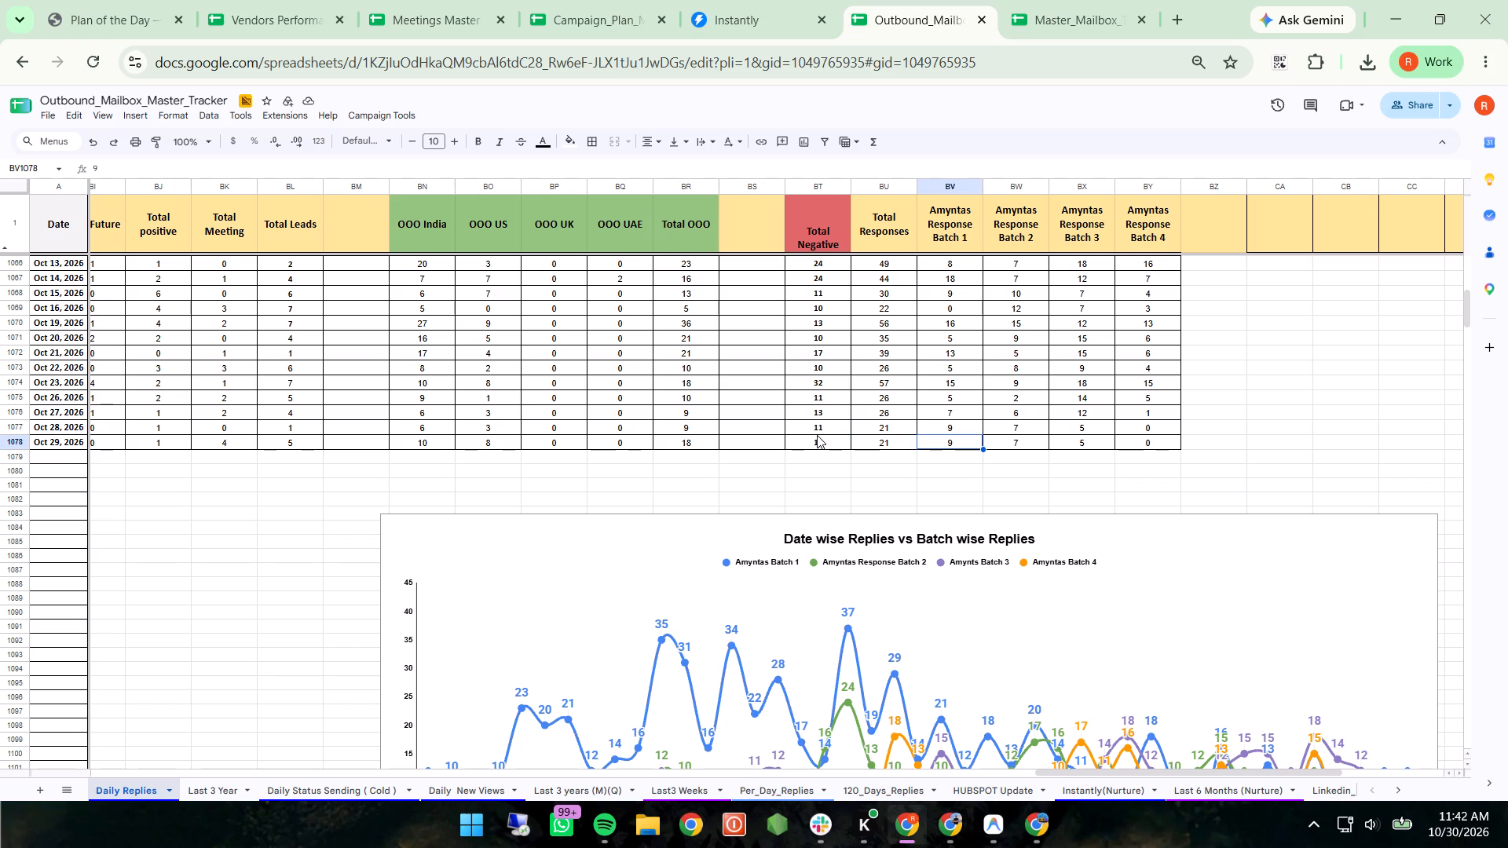
key(BackSpace)
text(11)
key(Right)
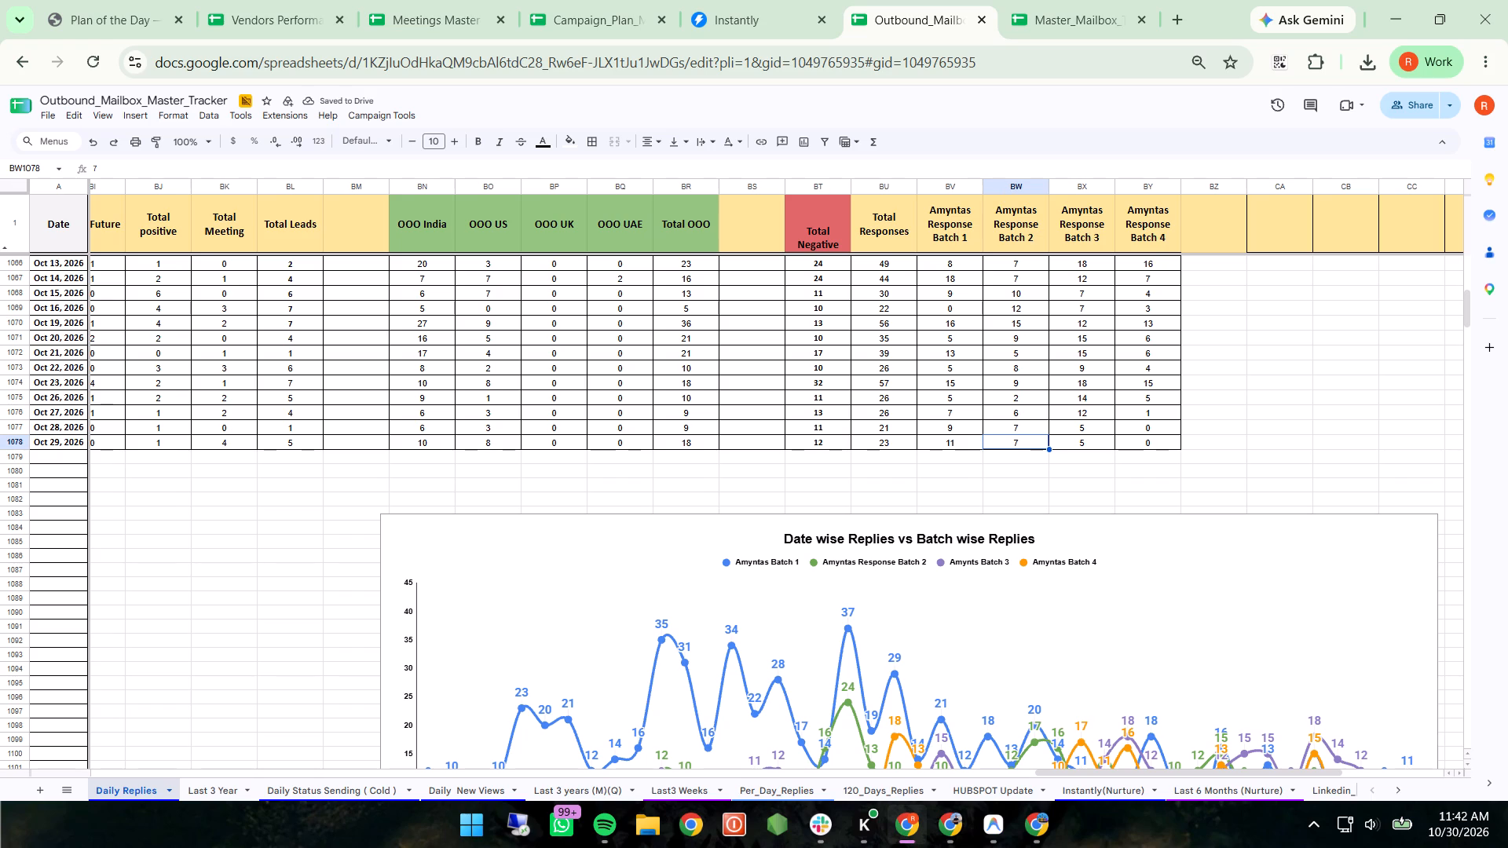
key(5)
key(Right)
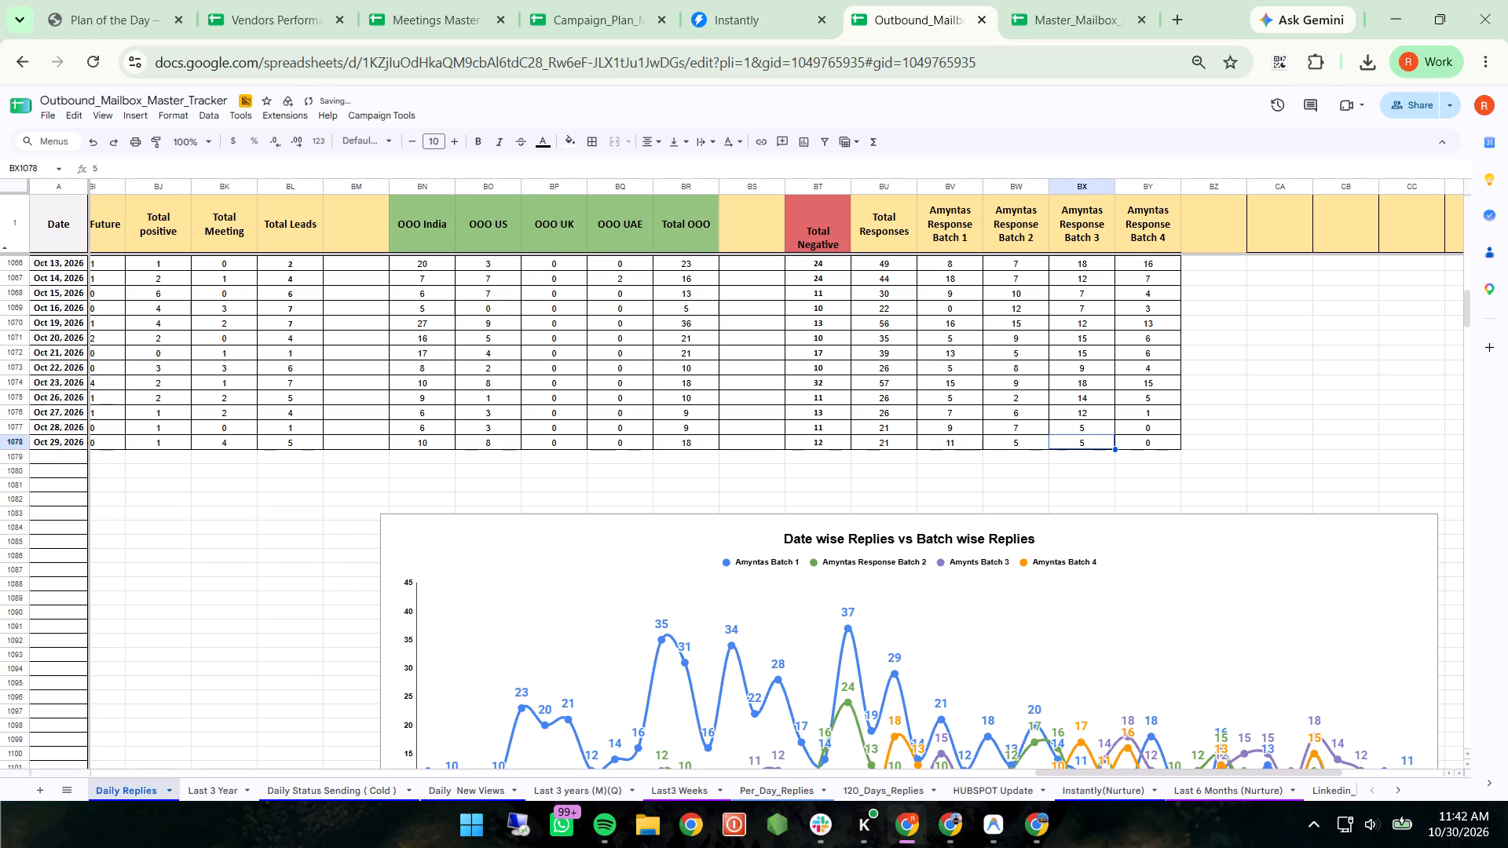
key(8)
key(Right)
text(11)
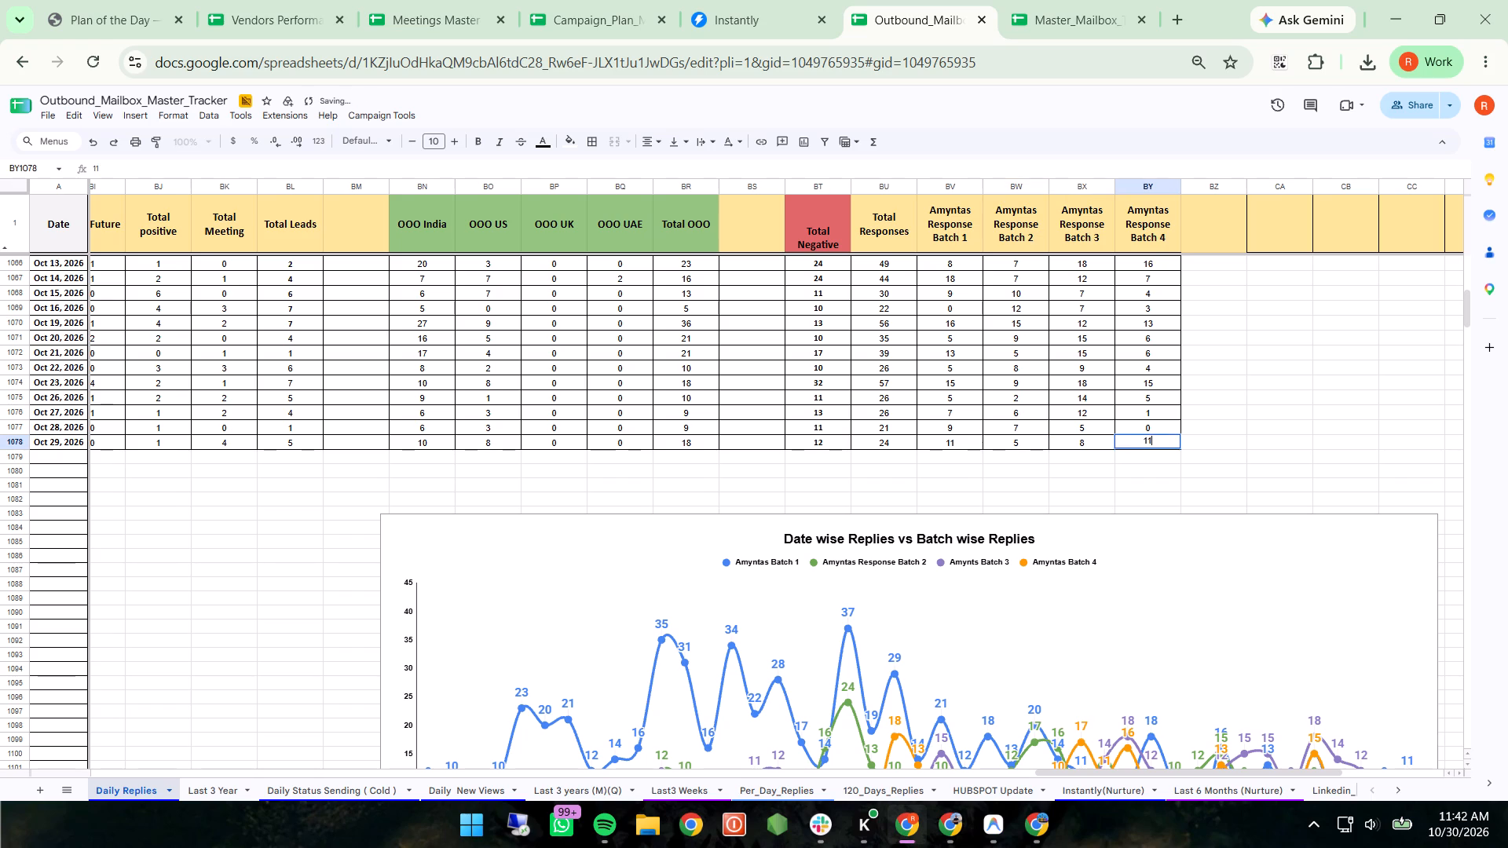
key(Right)
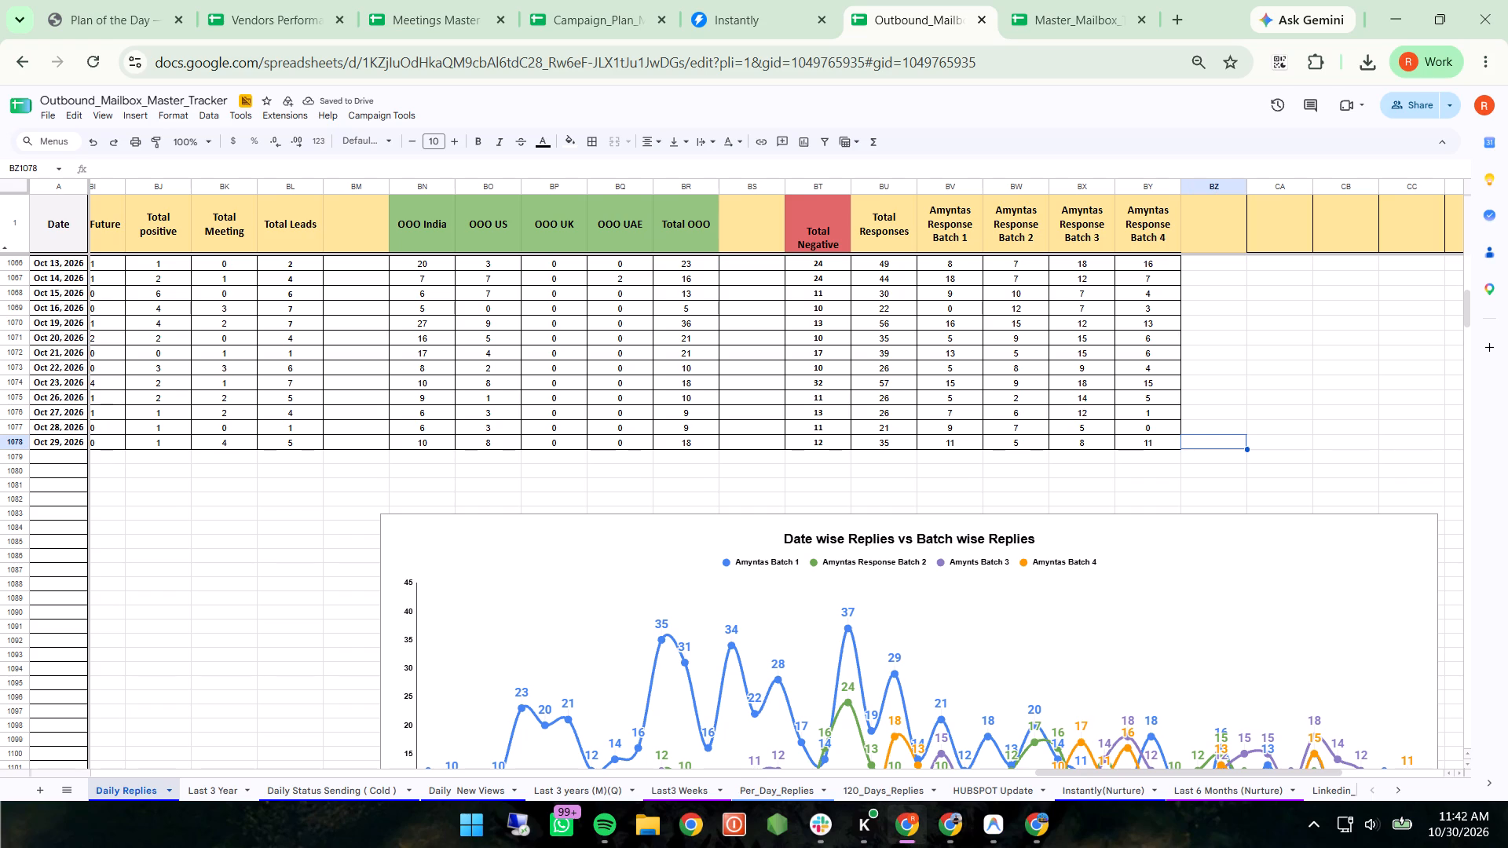
Download the Date wise Replies vs Batch wise Replies chart as a PNG image.
scroll(709, 537, down, 2)
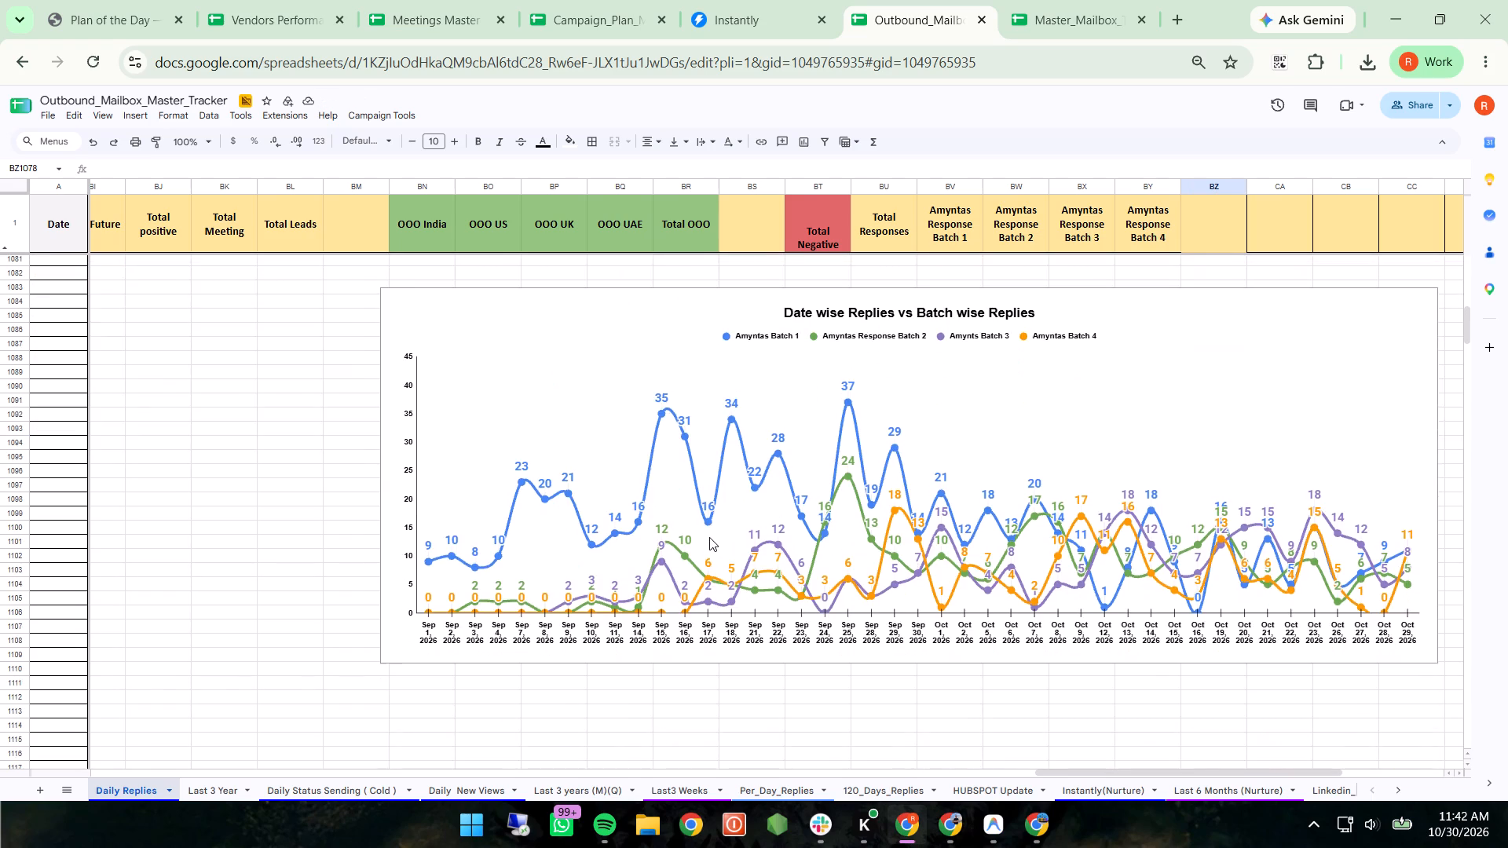
scroll(709, 537, left, 2)
click(1169, 373)
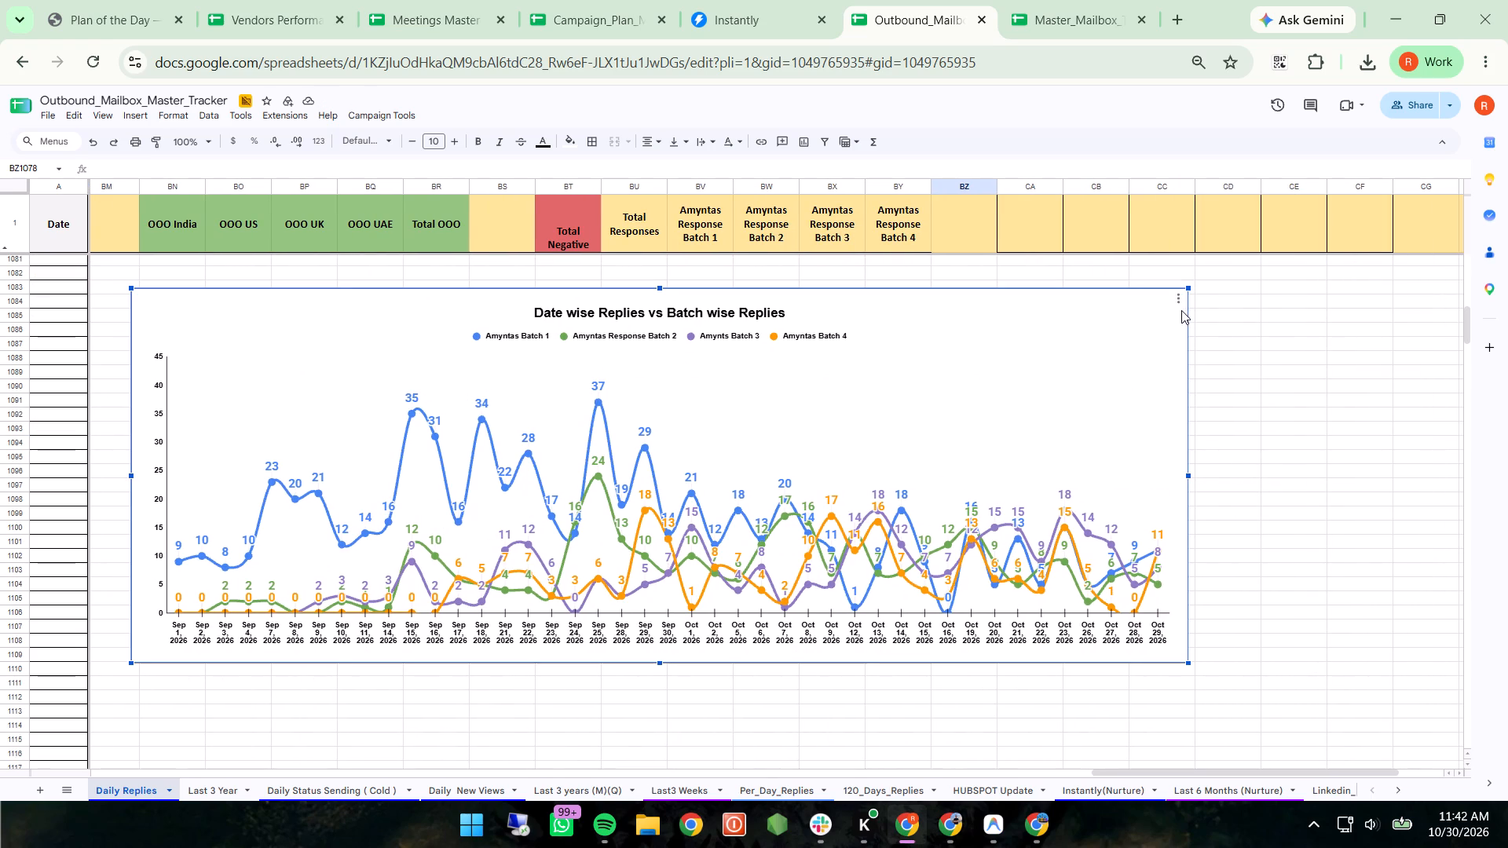
click(1182, 302)
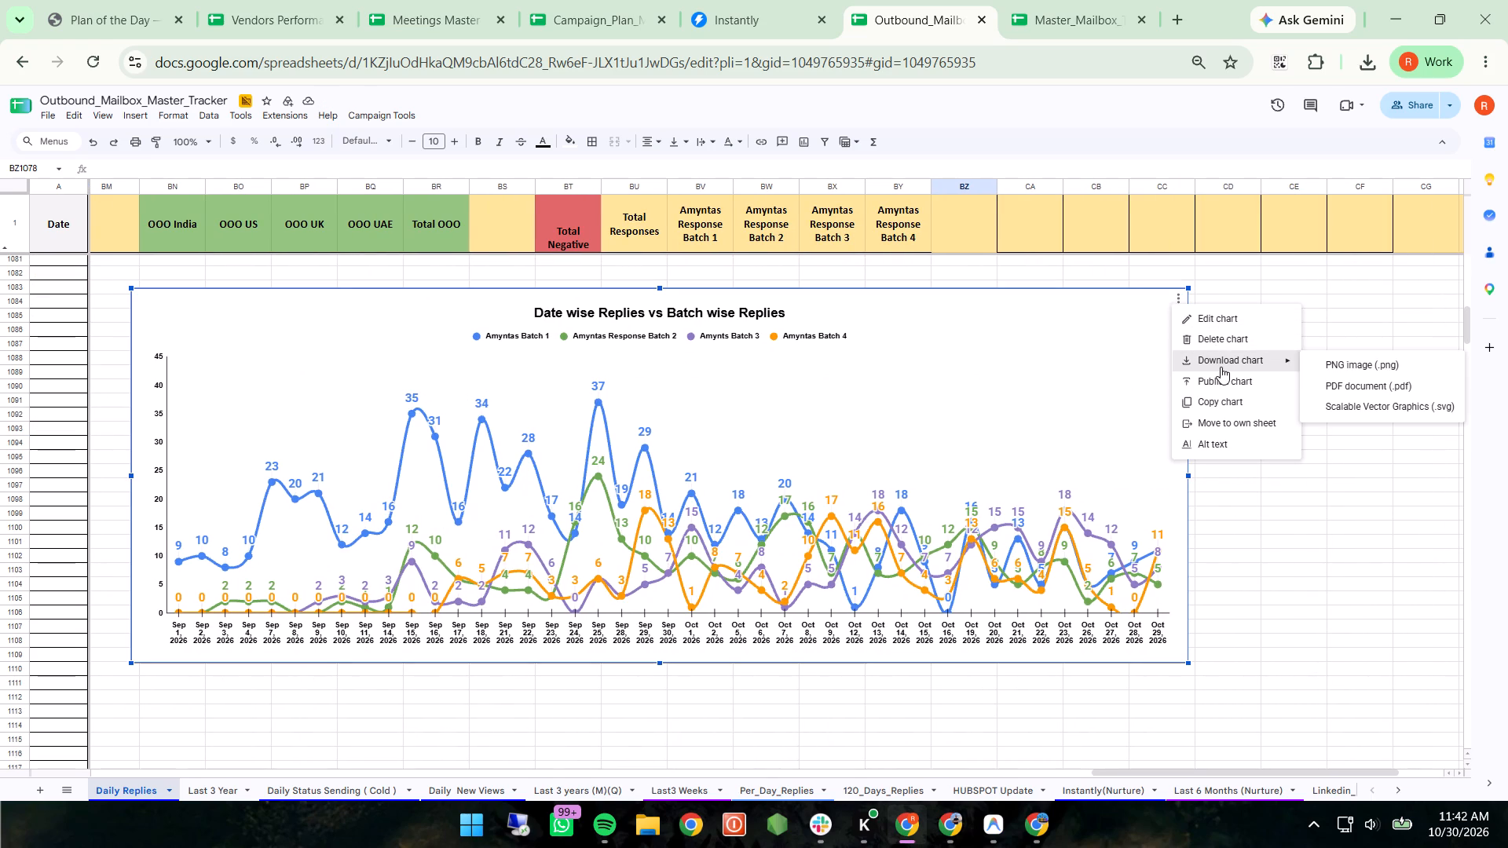
click(1323, 363)
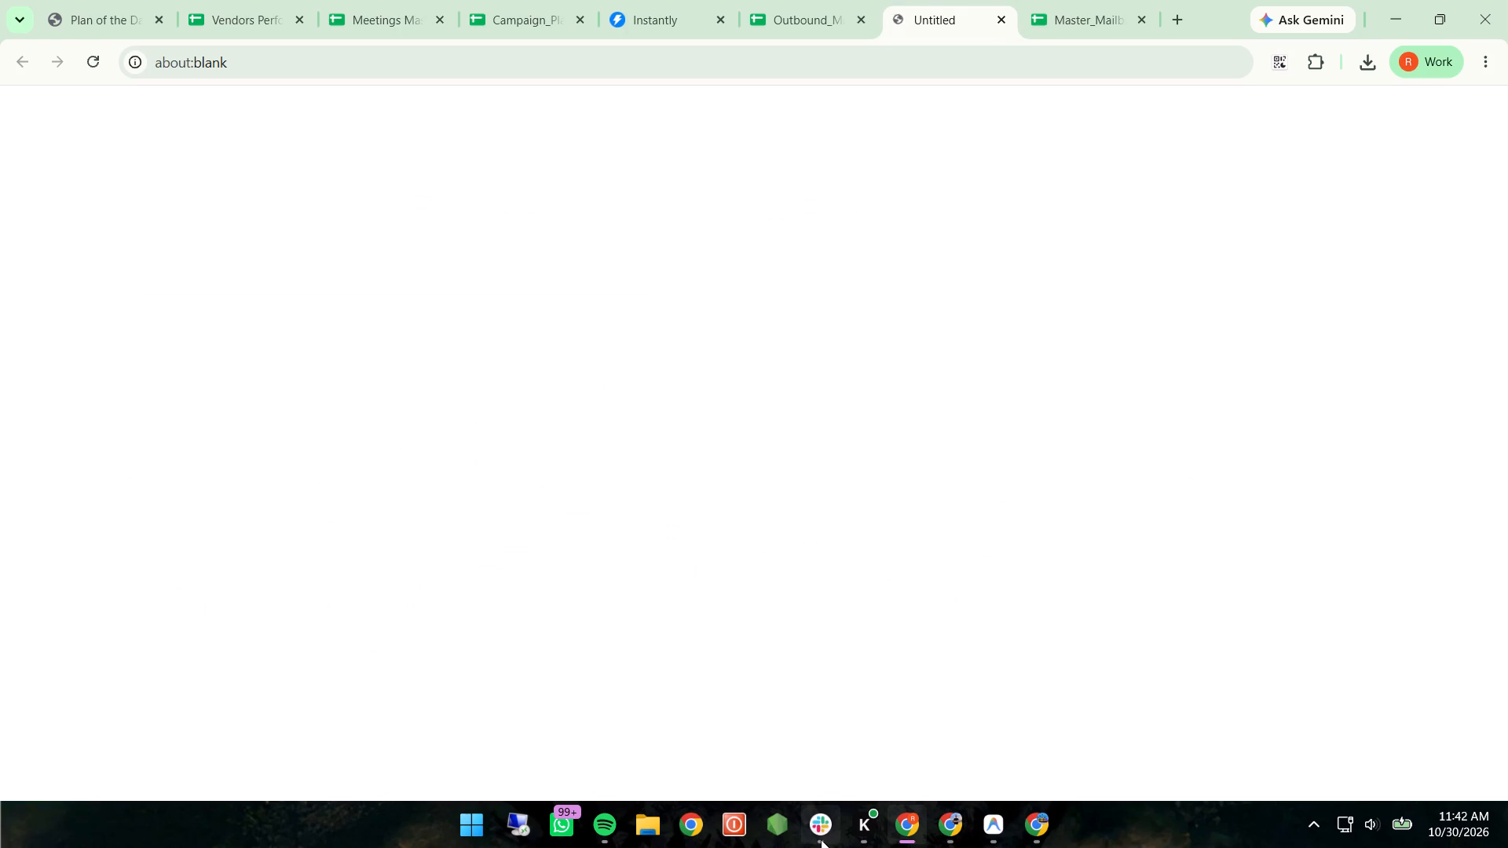
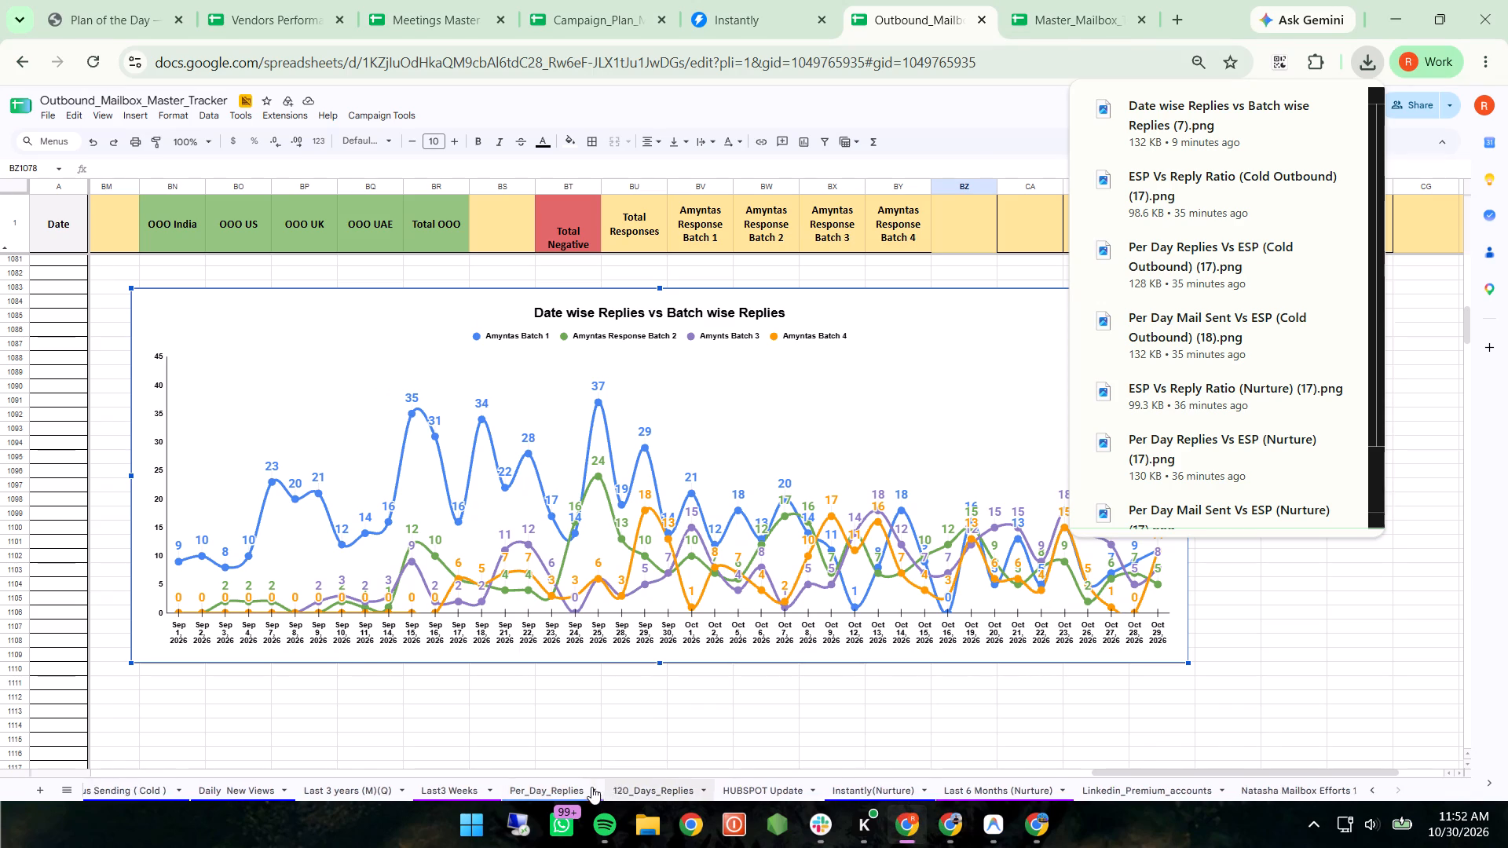
In the Last3 Weeks sheet, fill the Oct 28, 2026 row's formulas from columns A through AN down one row for Oct 29, 2026.
scroll(591, 787, right, 4)
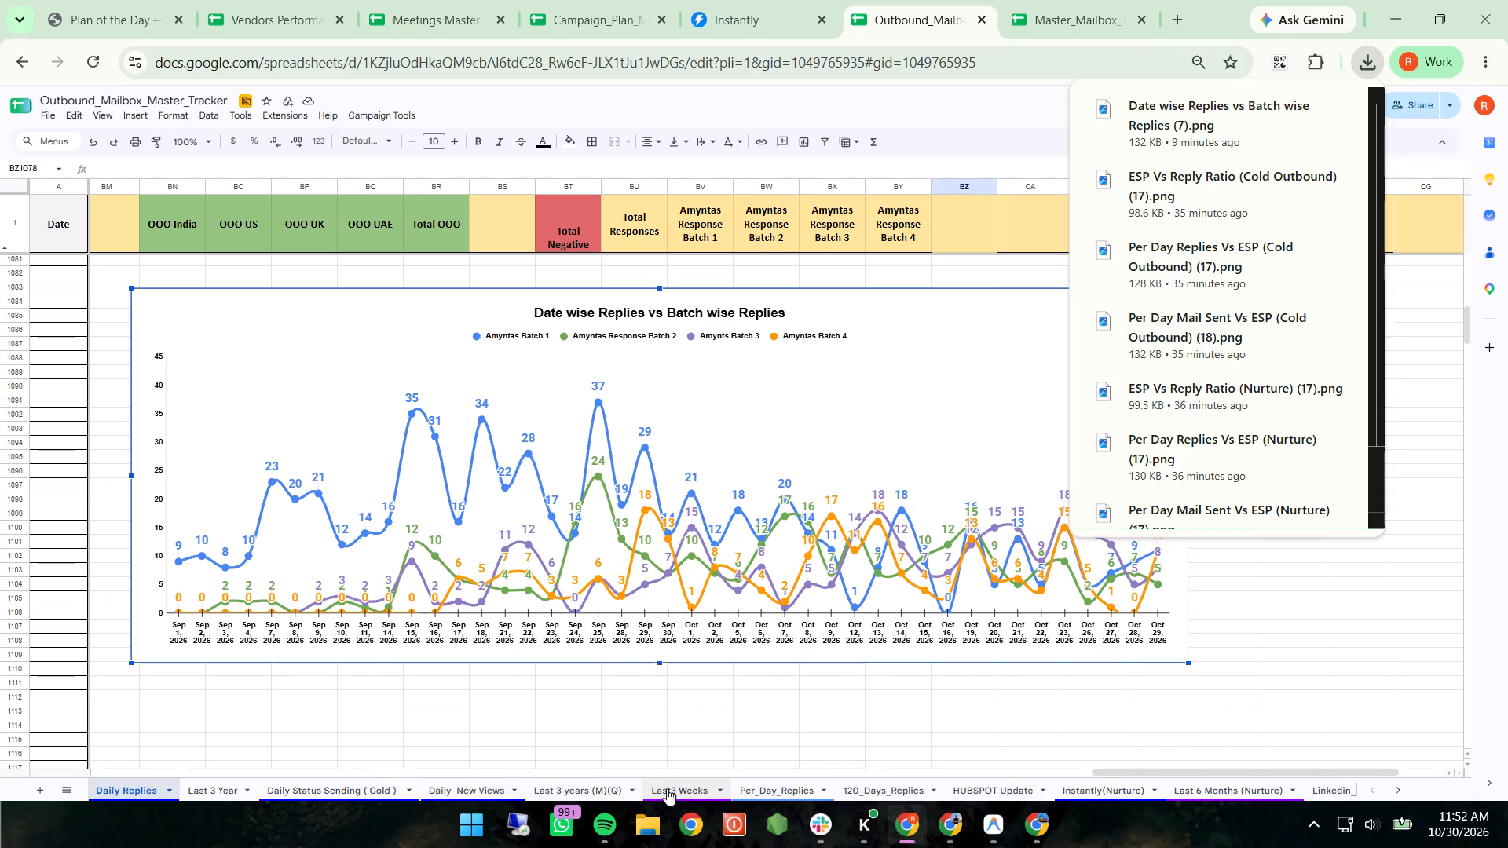
click(667, 788)
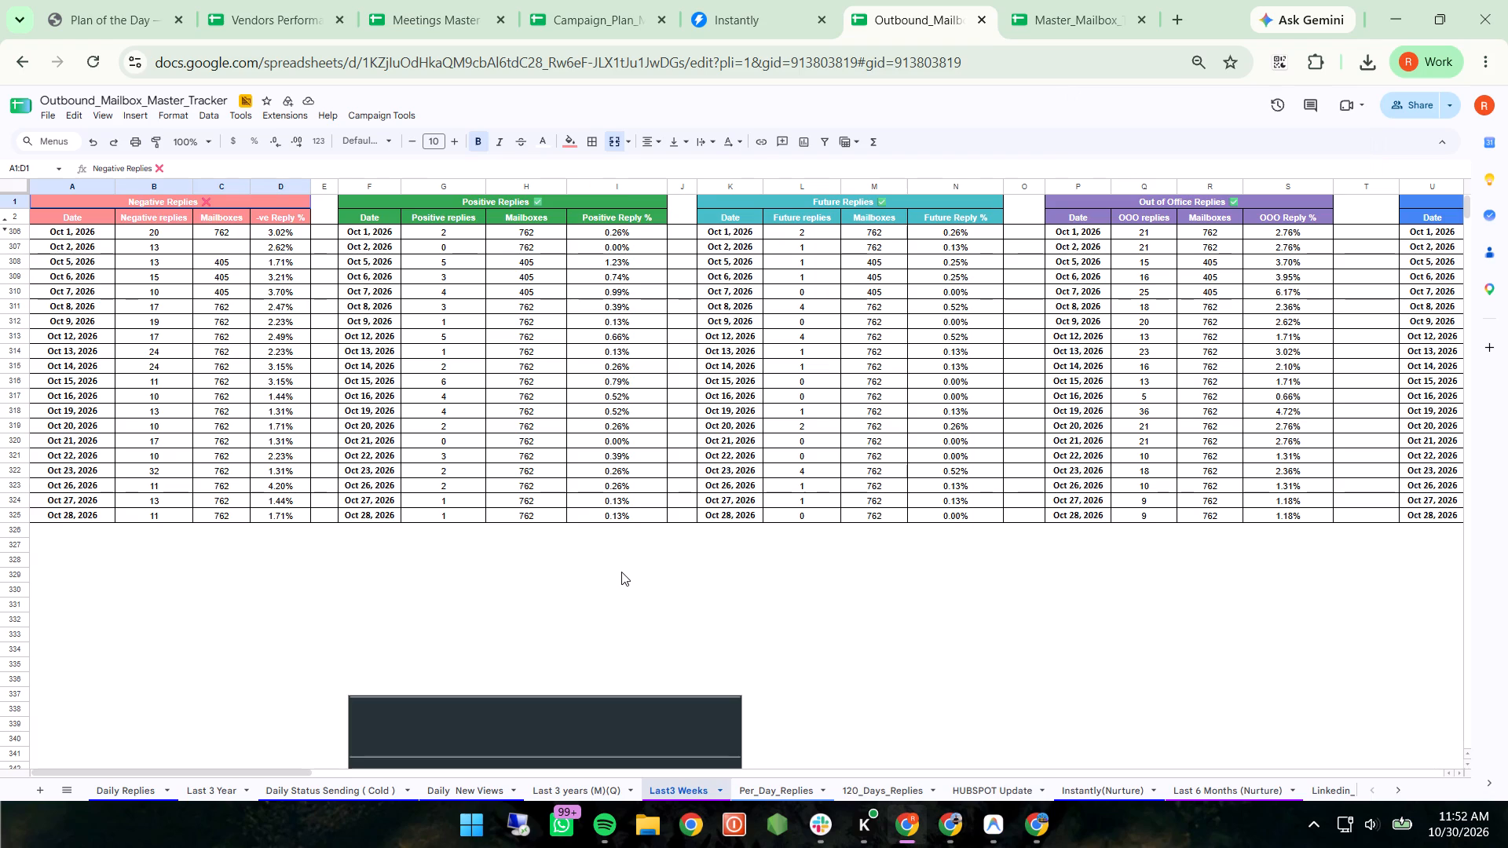
click(38, 517)
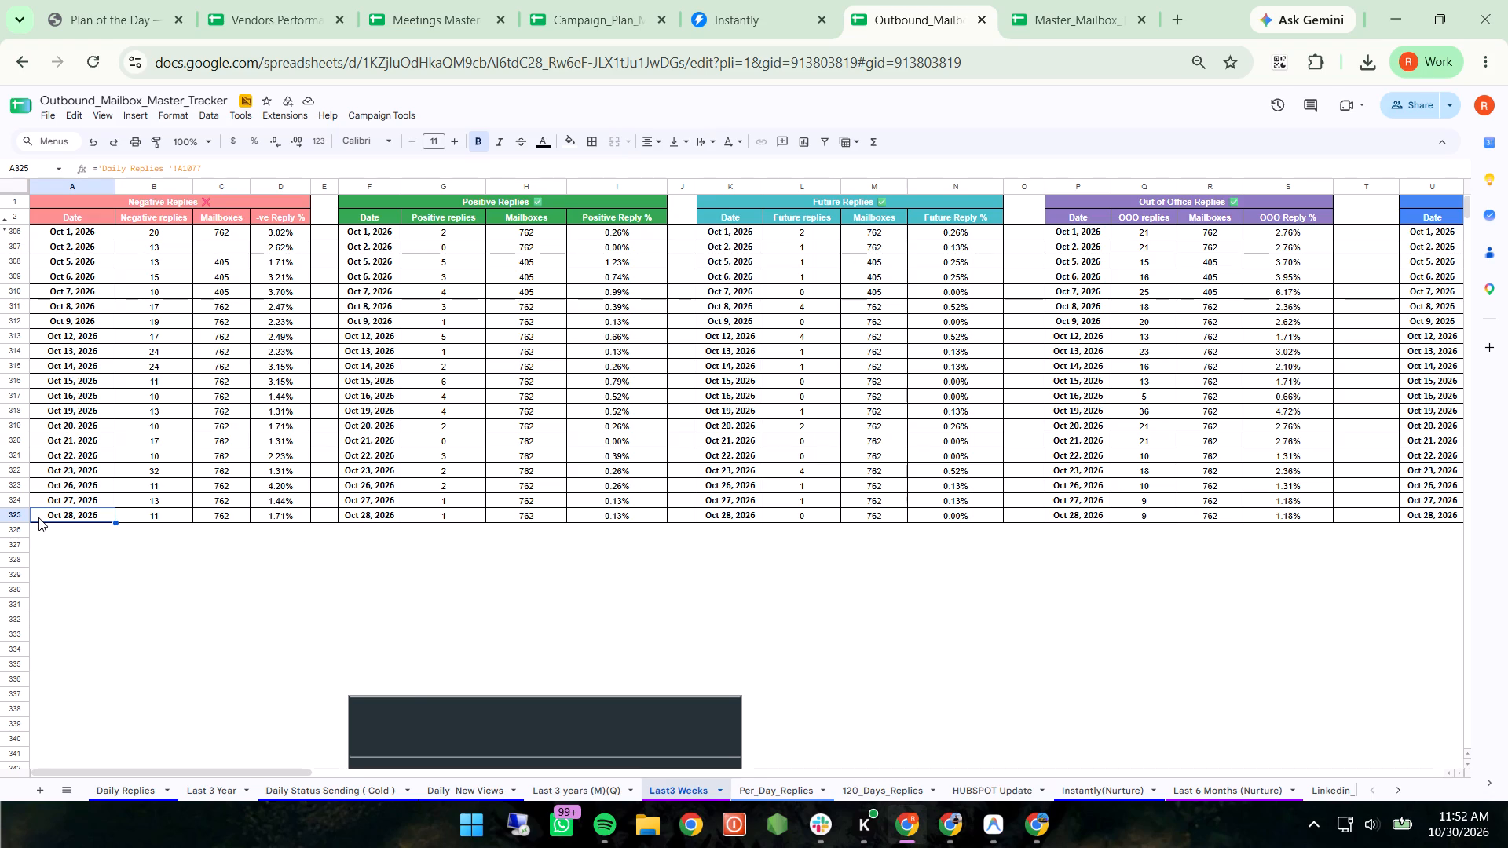
key(shift+Right)
key(shift+Right)
key(shift+Right)
key(shift+Right)
key(shift+Right)
key(shift+Right)
key(shift+Right)
key(shift+Right)
key(shift+Right)
key(shift+Right)
key(shift+Right)
key(shift+Right)
key(shift+Right)
key(shift+Right)
key(shift+Right)
key(shift+Right)
key(shift+Right)
key(shift+Right)
key(shift+Right)
key(shift+Right)
key(shift+Right)
key(shift+Right)
key(shift+Right)
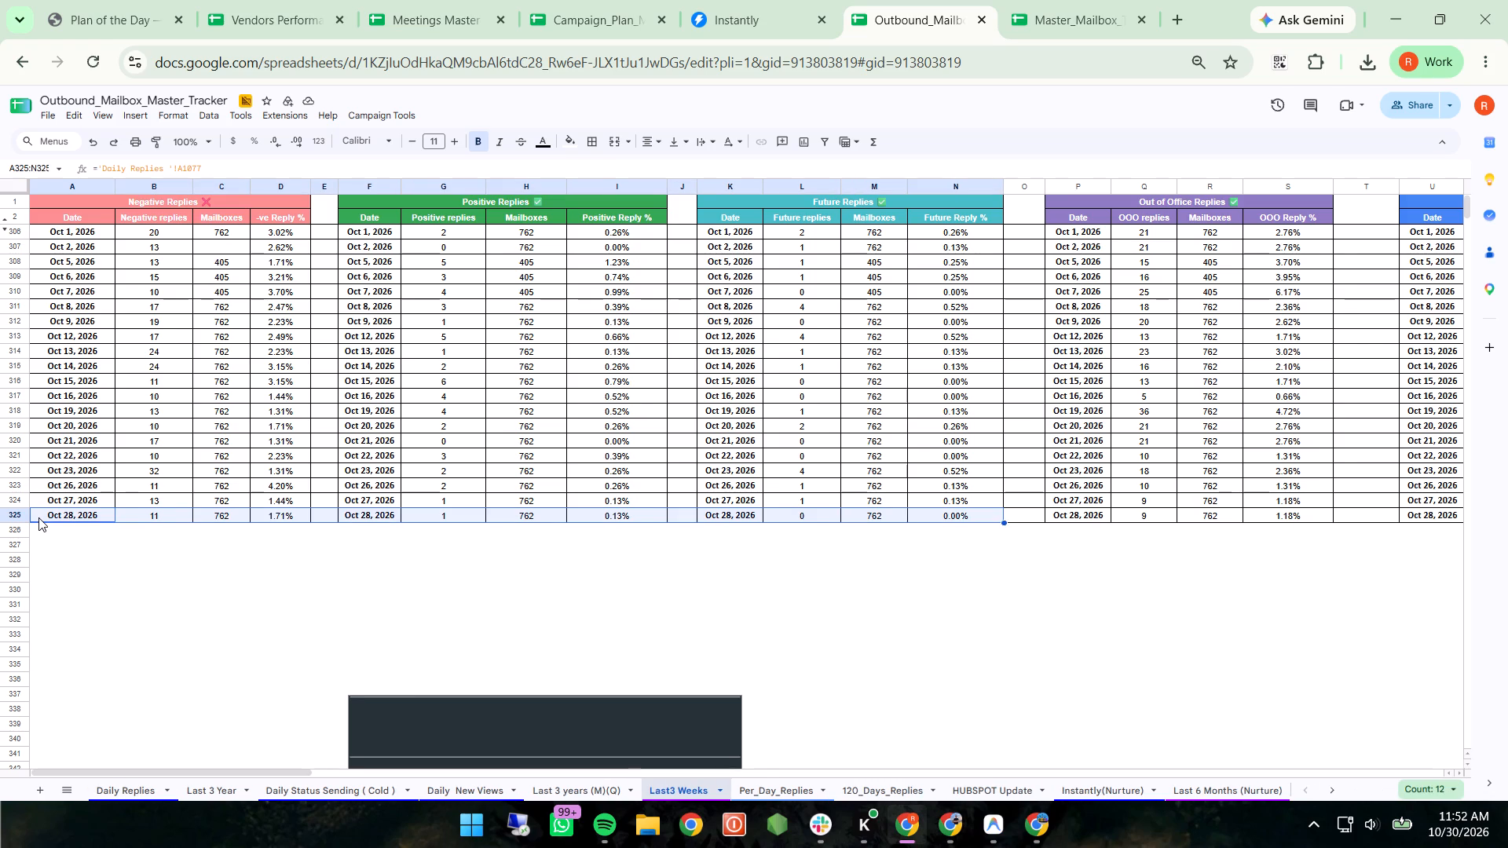
key(shift+Right)
key(shift+Right)
key(shift+Right)
key(shift+Right)
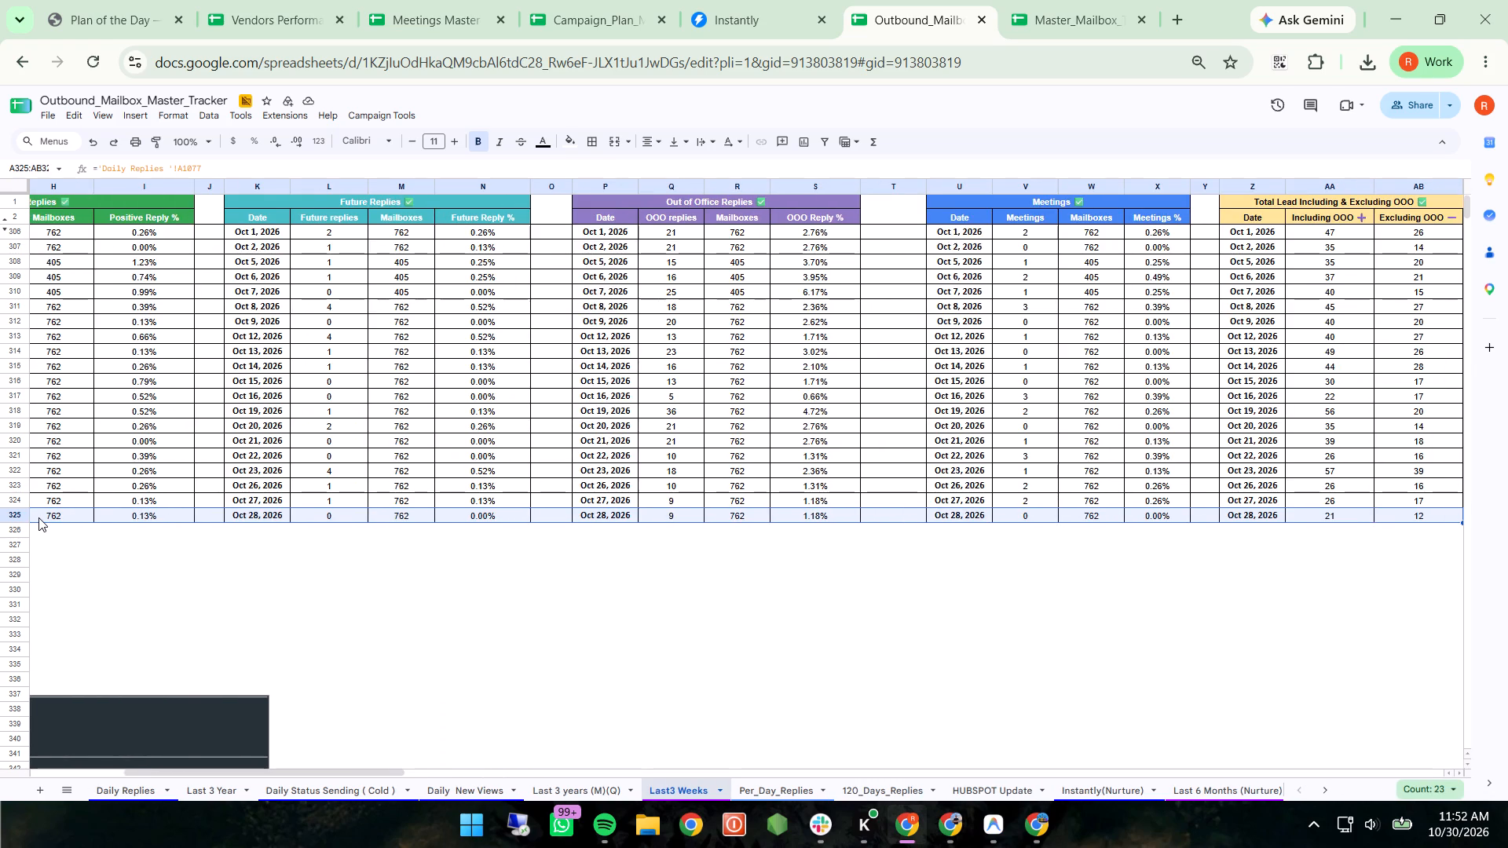
key(shift+Right)
key(shift+Right)
key(shift+Right)
key(shift+Right)
key(shift+Right)
key(shift+Right)
key(shift+Right)
key(shift+Right)
key(shift+Right)
key(shift+Right)
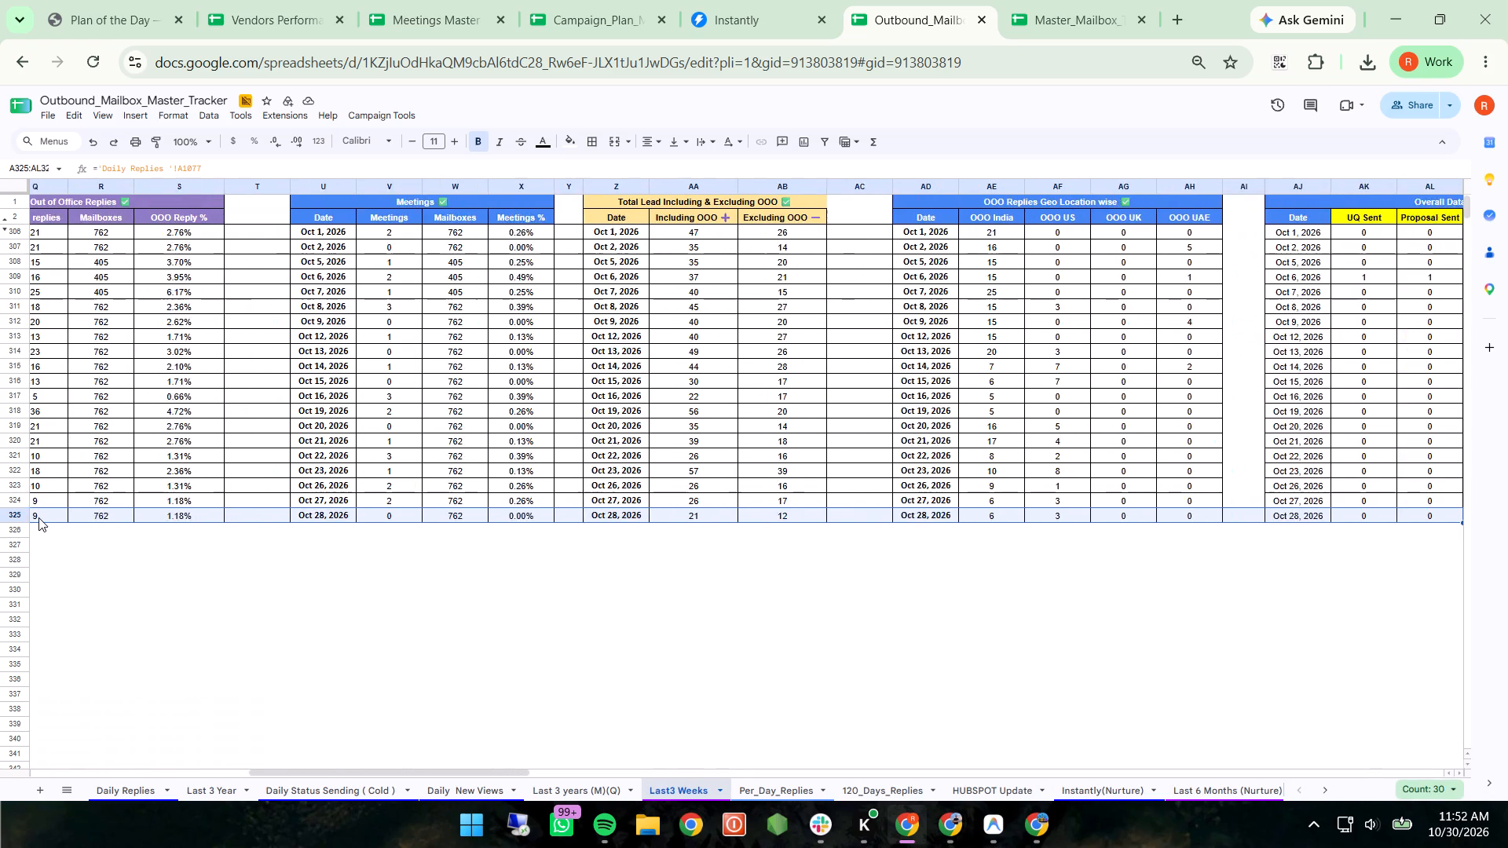
key(shift+Right)
key(shift+Right)
key(shift+Right)
key(shift+Right)
key(shift+Left)
key(shift+Left)
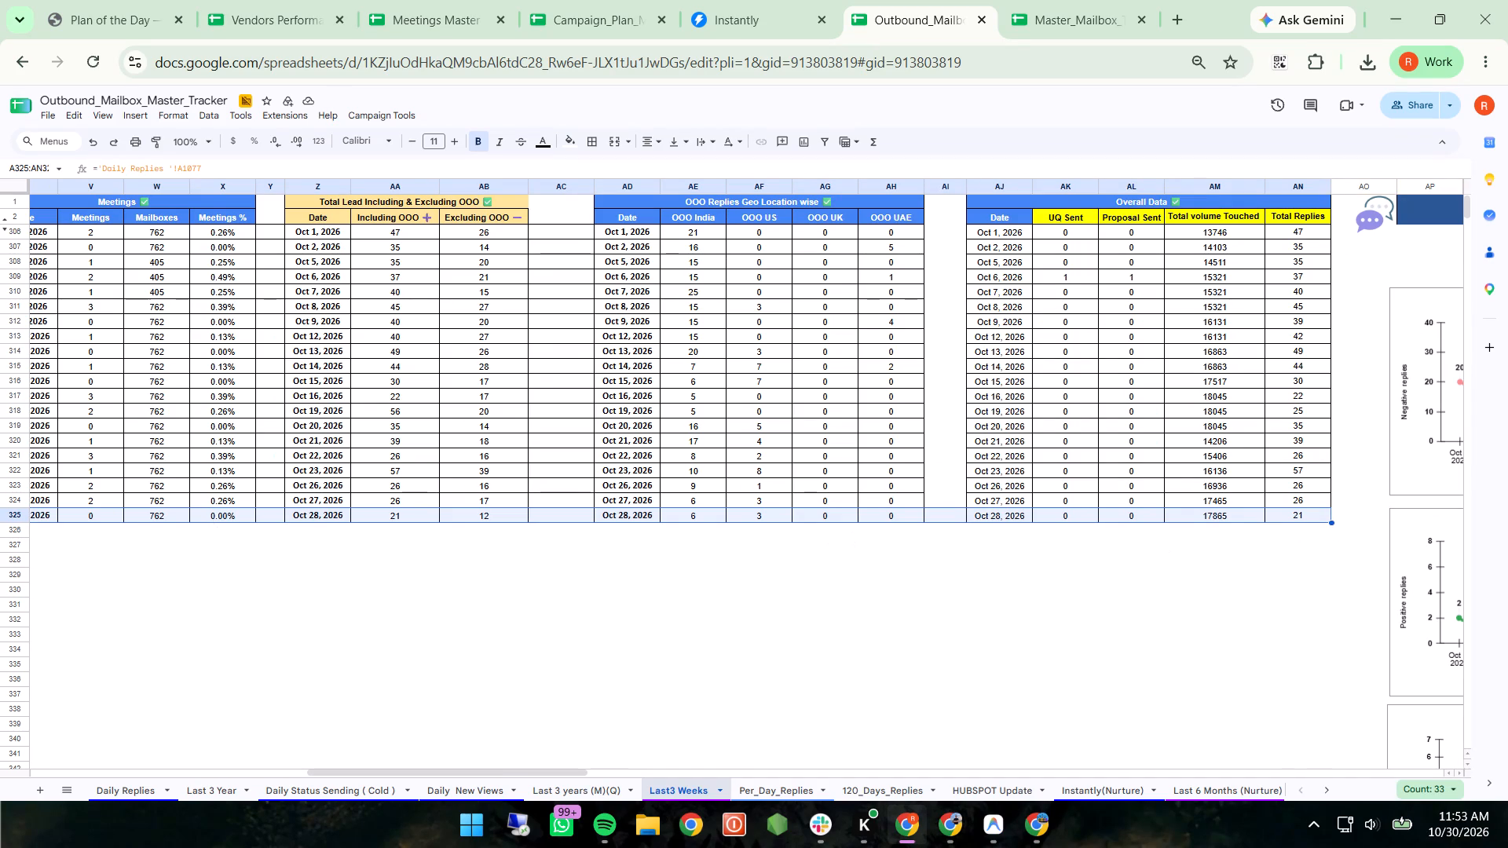
drag(1331, 524, 1332, 535)
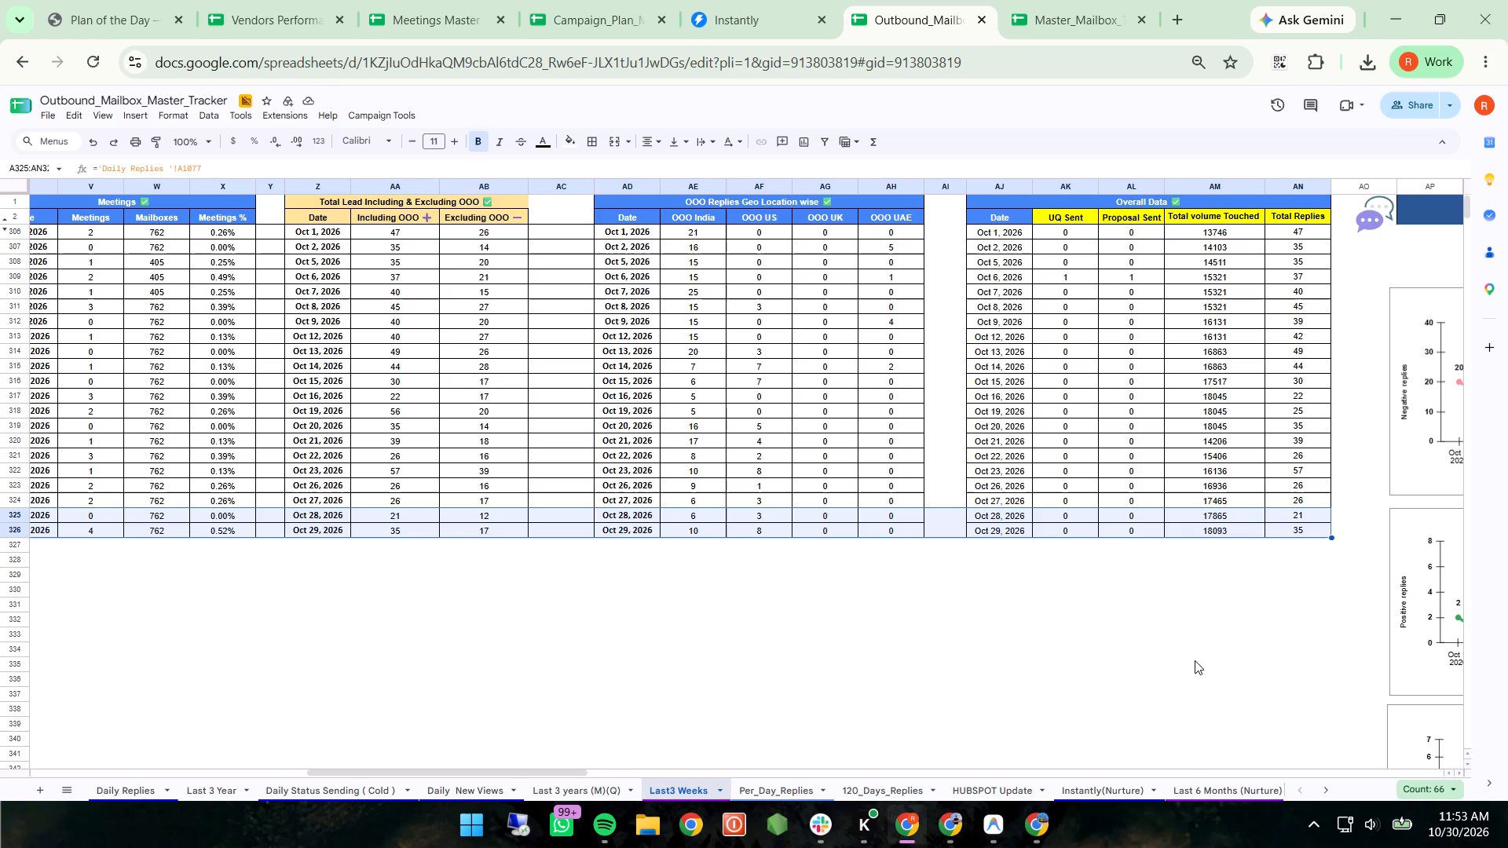
click(1113, 651)
Download the Overall Negative Replies (All Countries) chart under Current Week Replies as a PNG image.
scroll(1113, 651, left, 8)
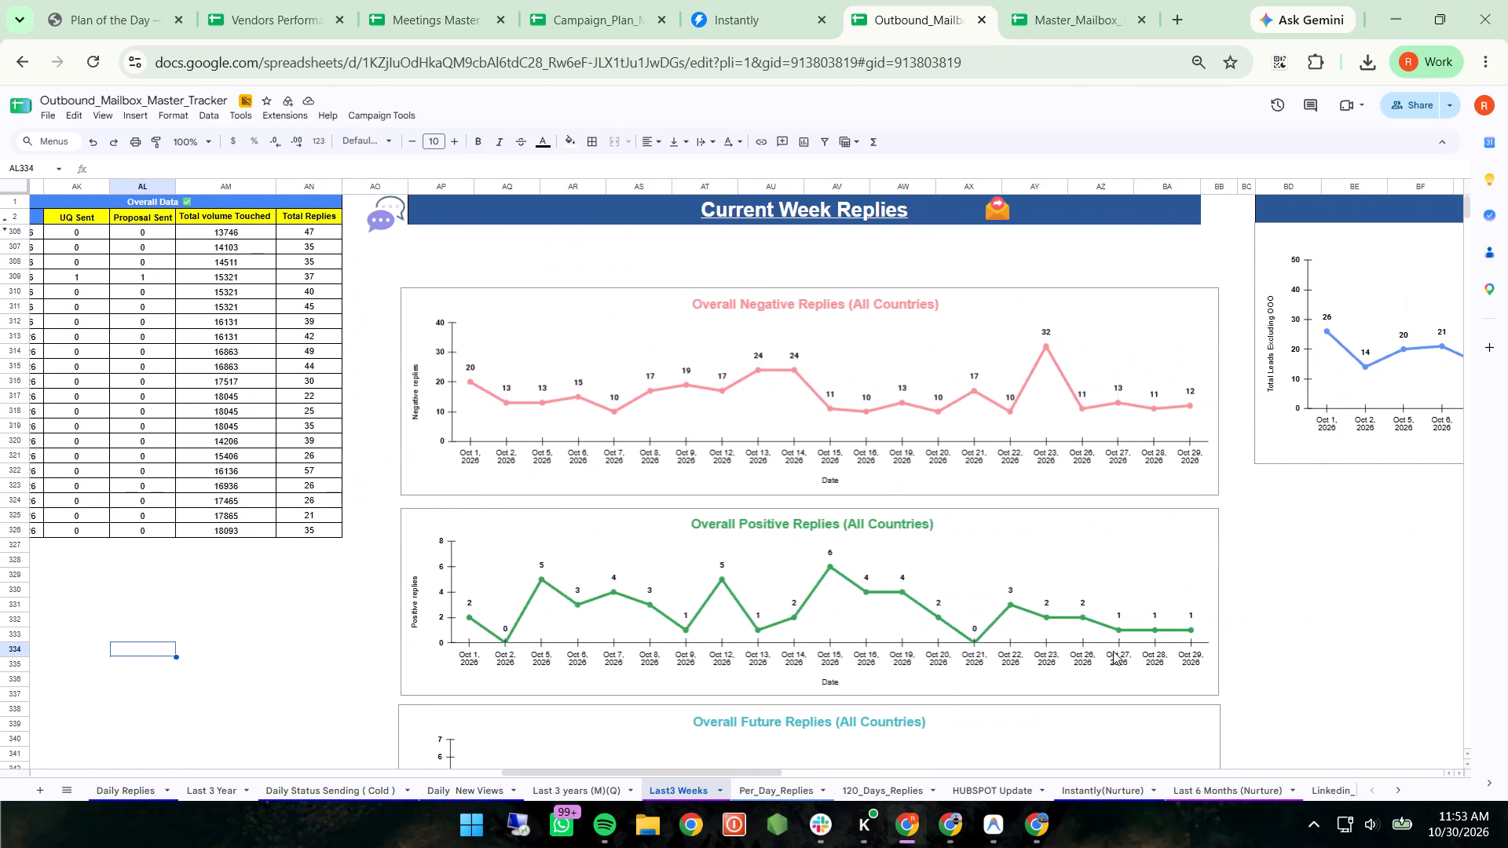
click(1186, 309)
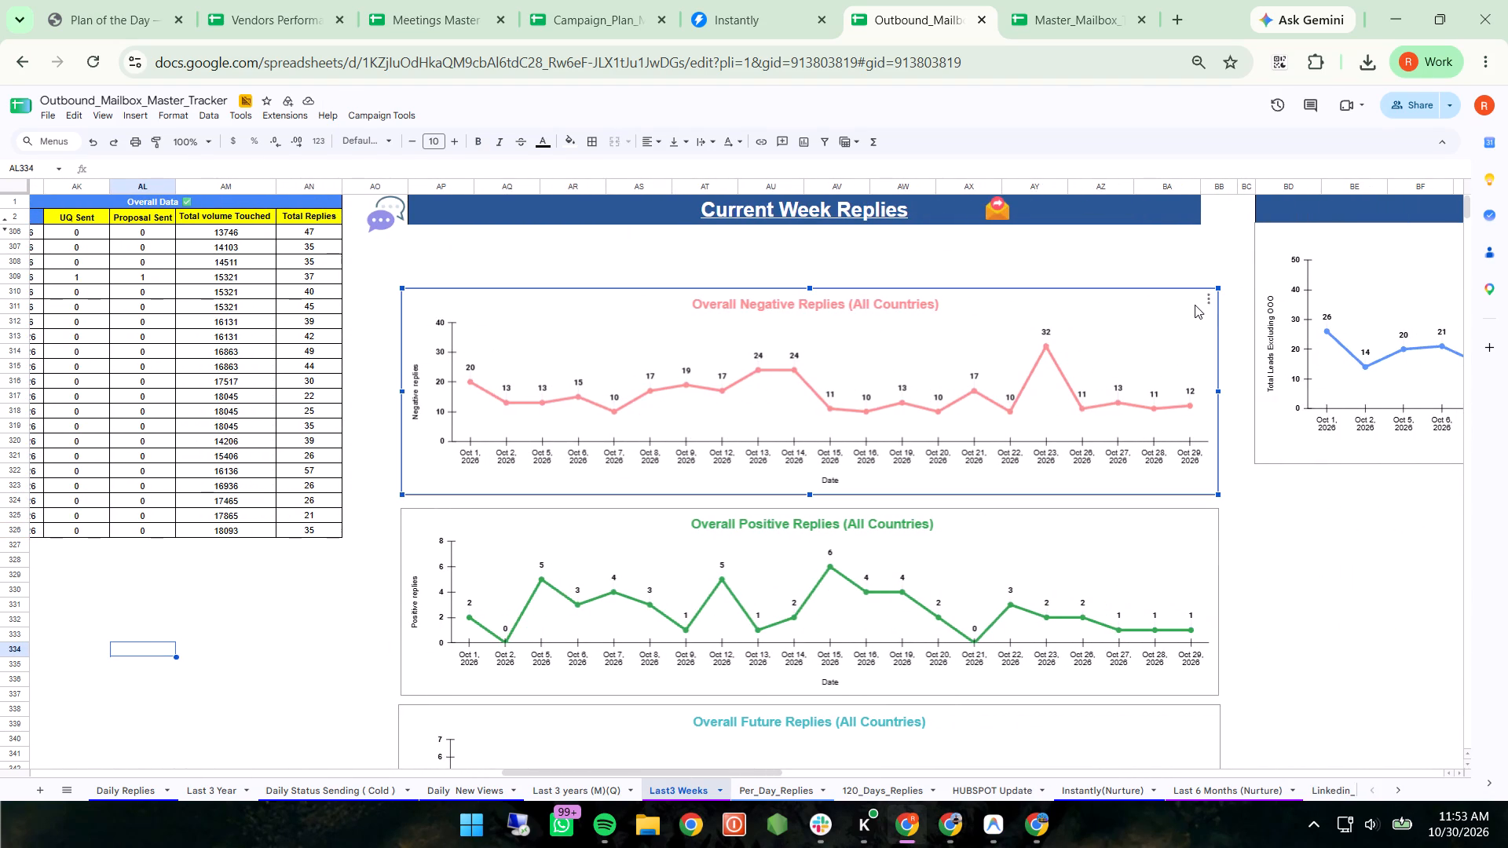
click(1207, 302)
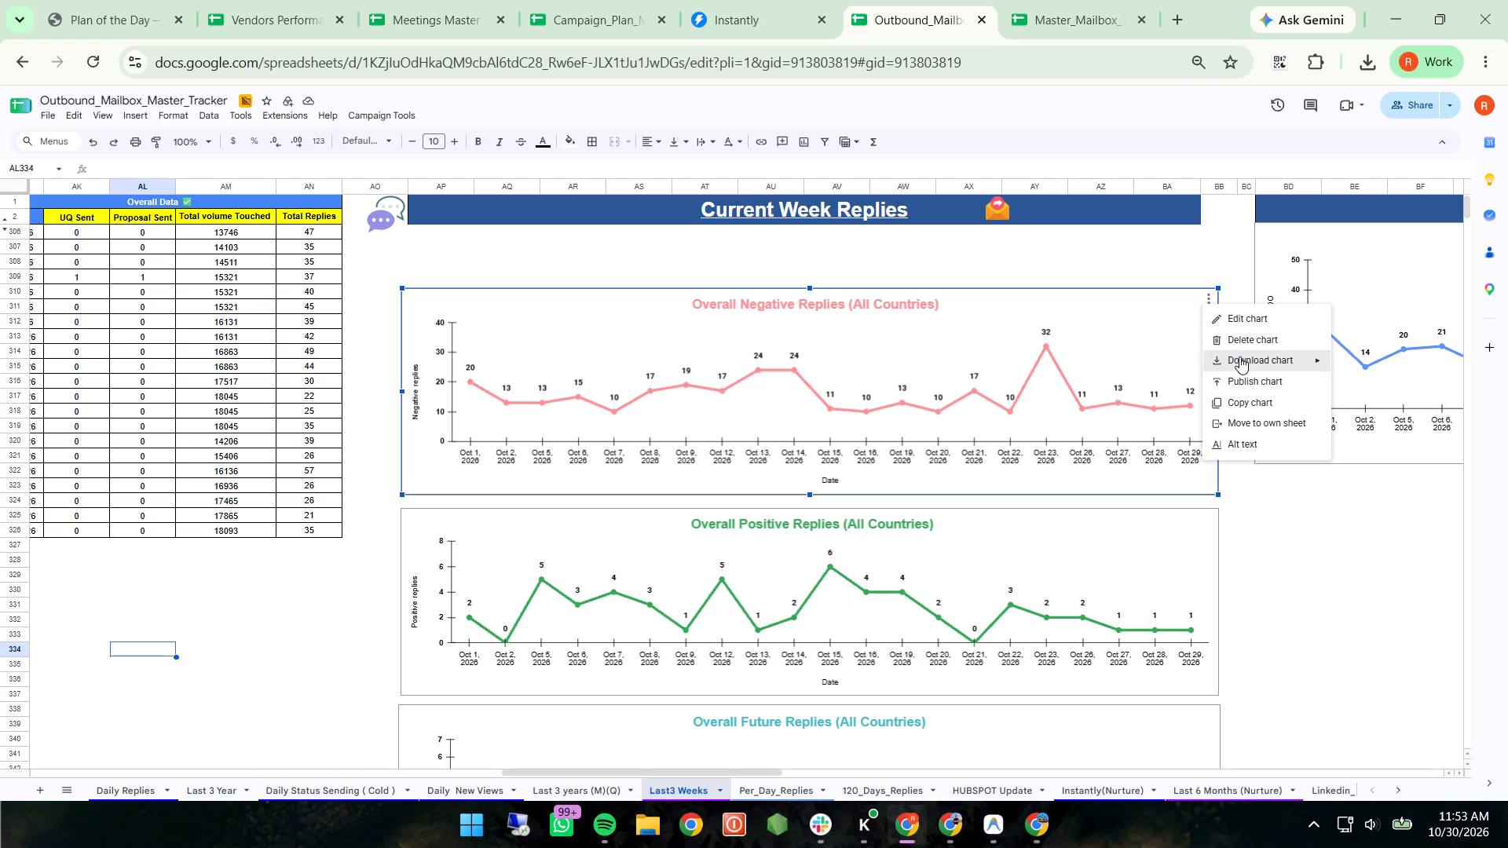
click(1363, 362)
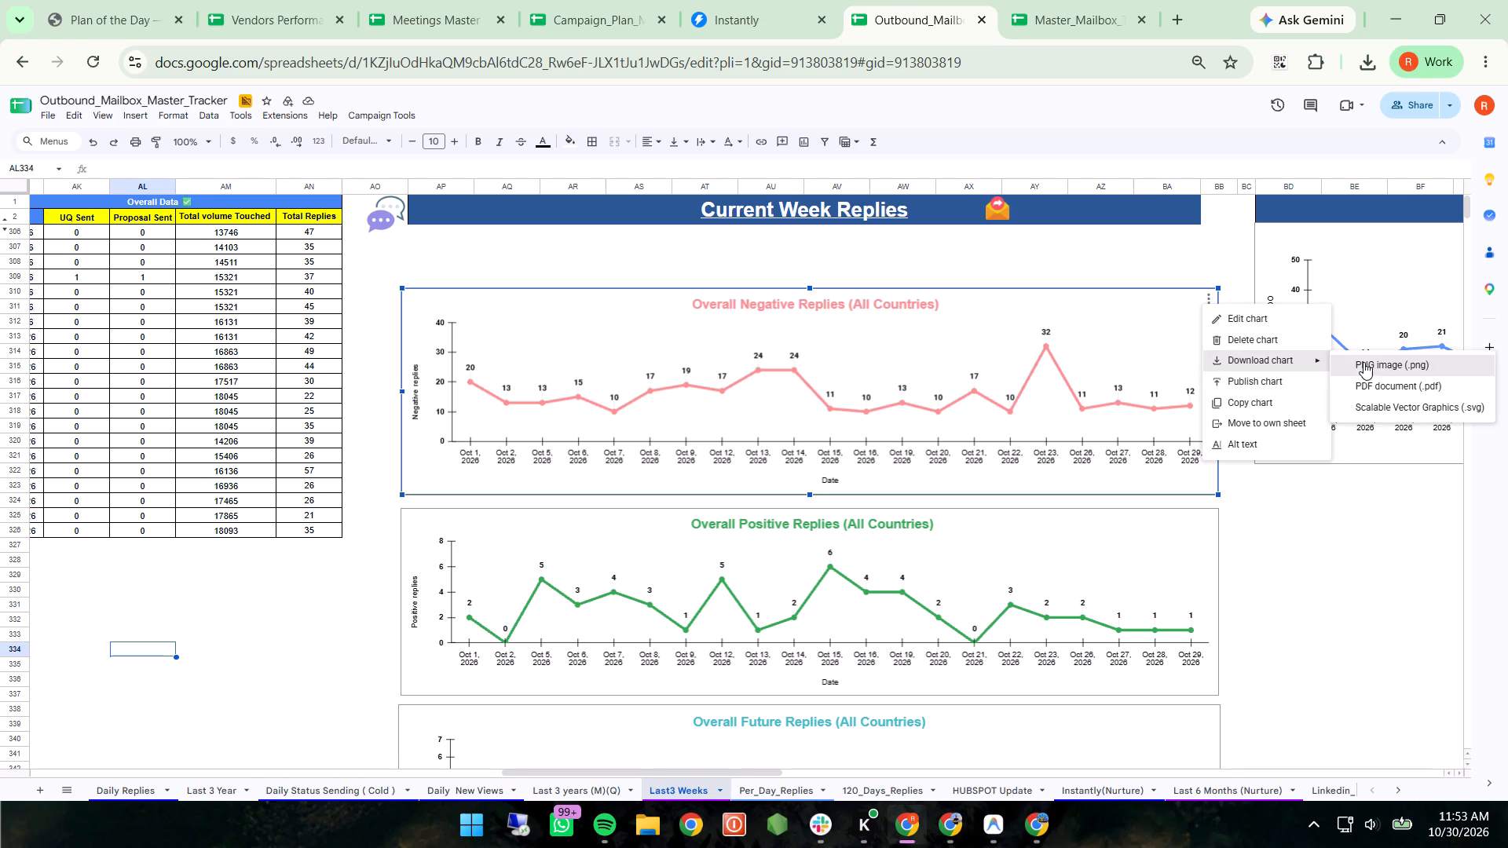
Download the Overall Positive Replies (All Countries) chart as a PNG image.
scroll(989, 458, down, 1)
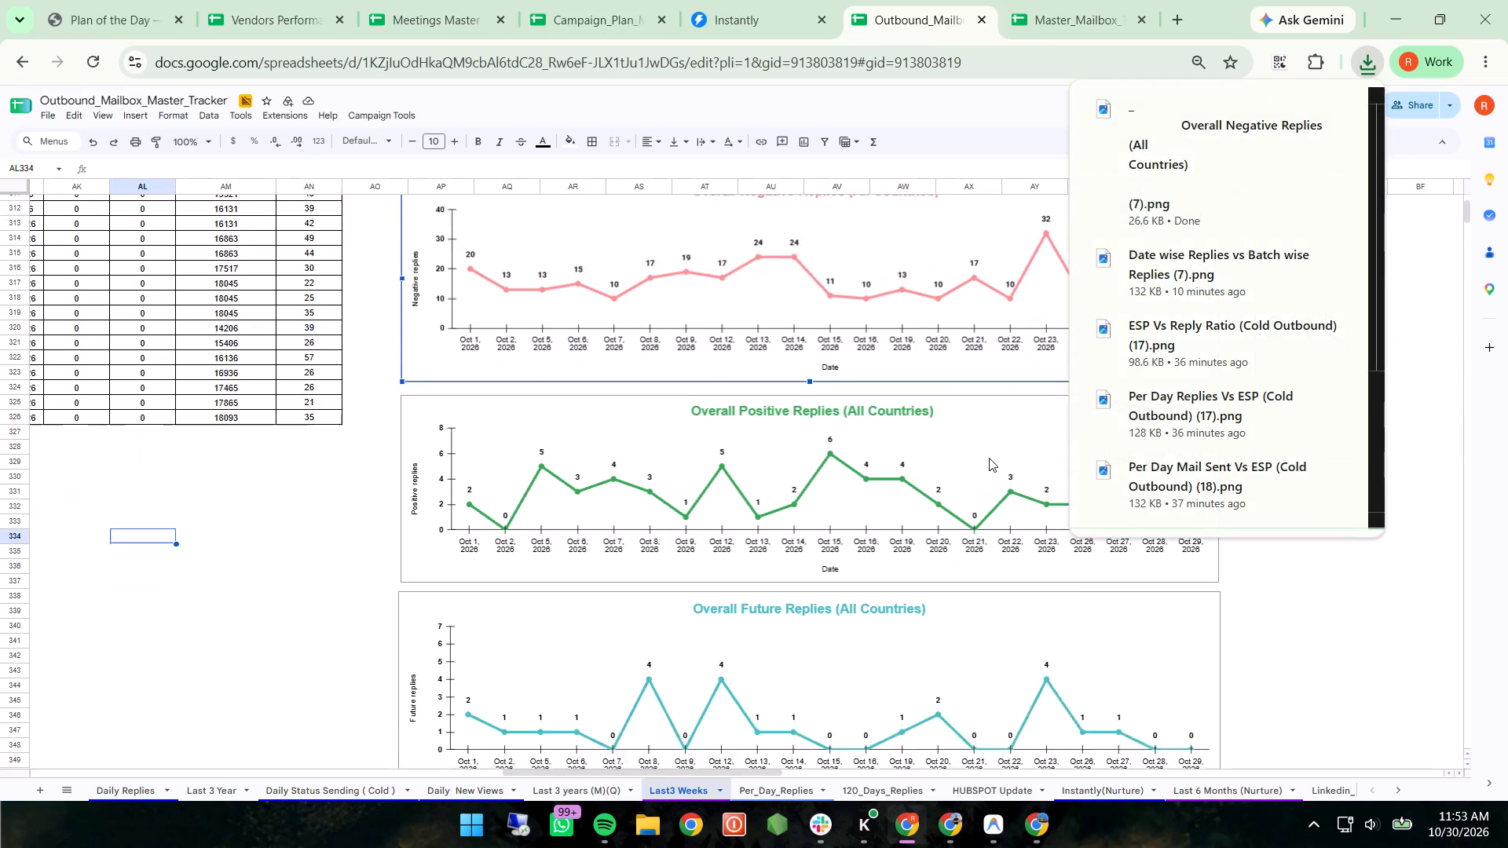
scroll(989, 458, down, 1)
click(1011, 365)
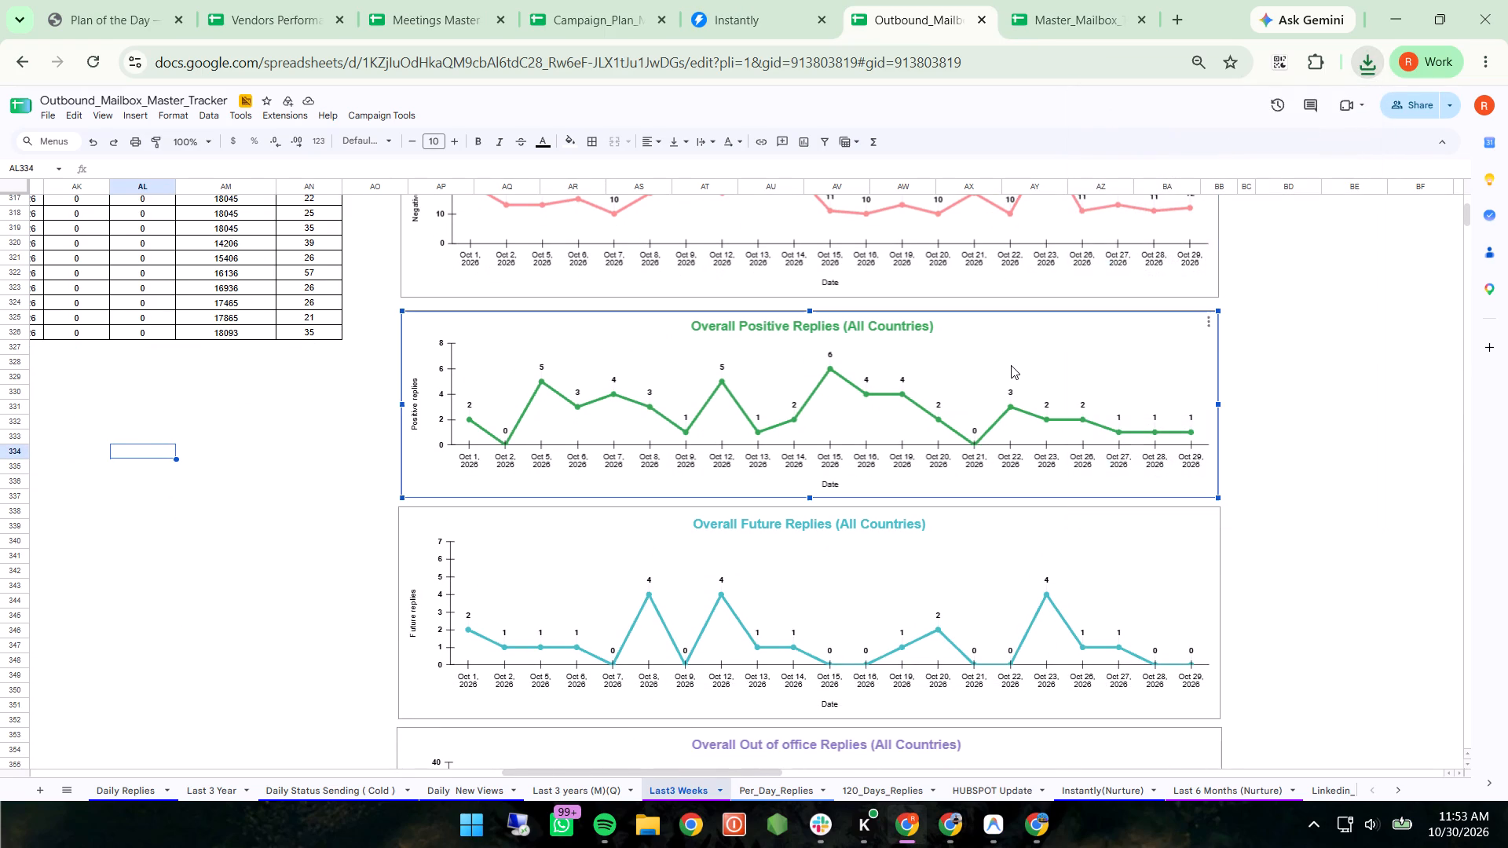
click(1208, 324)
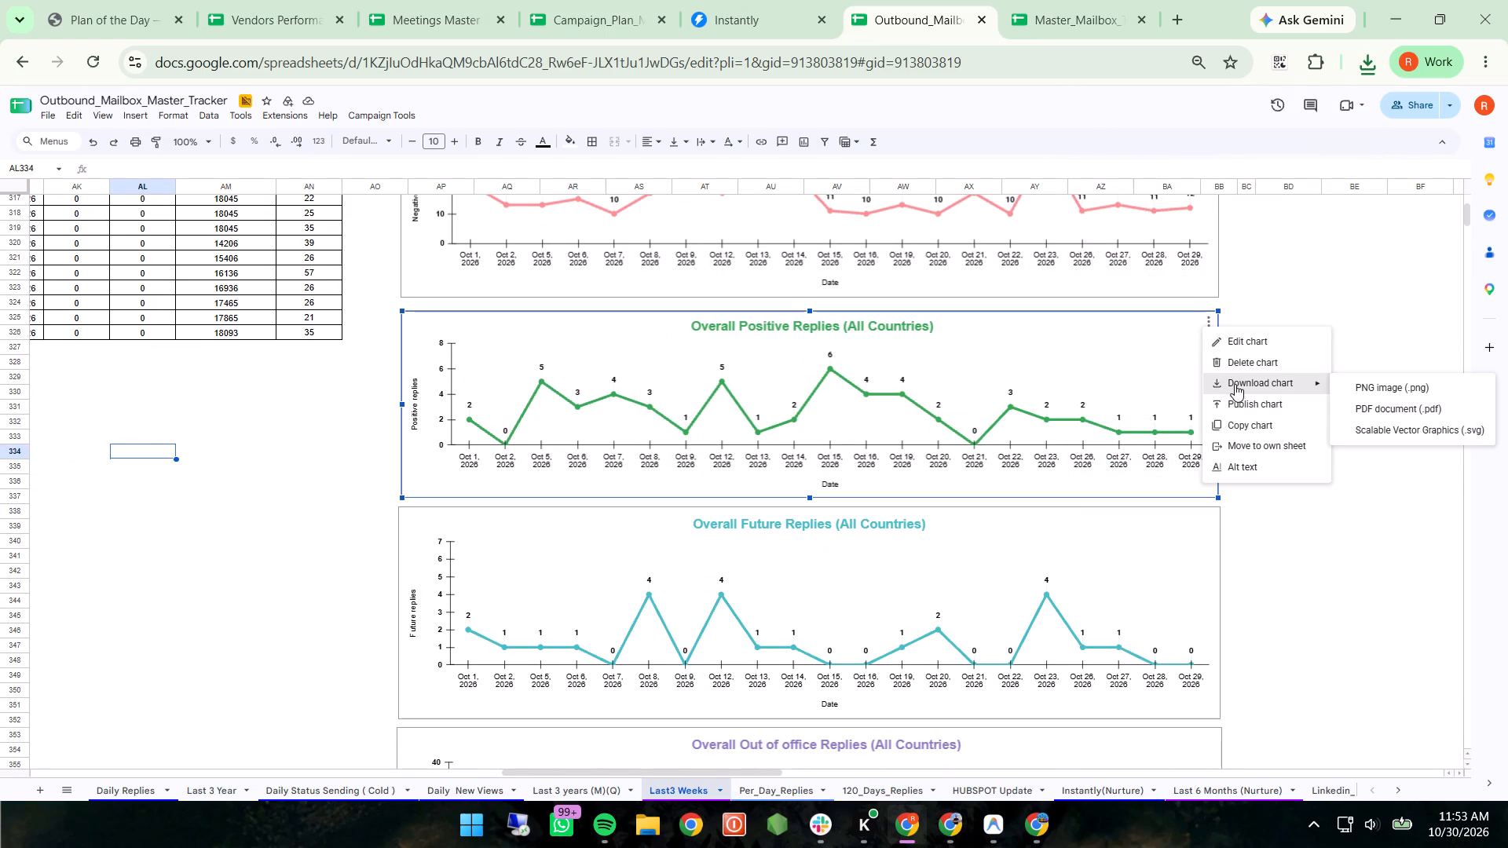
click(1347, 385)
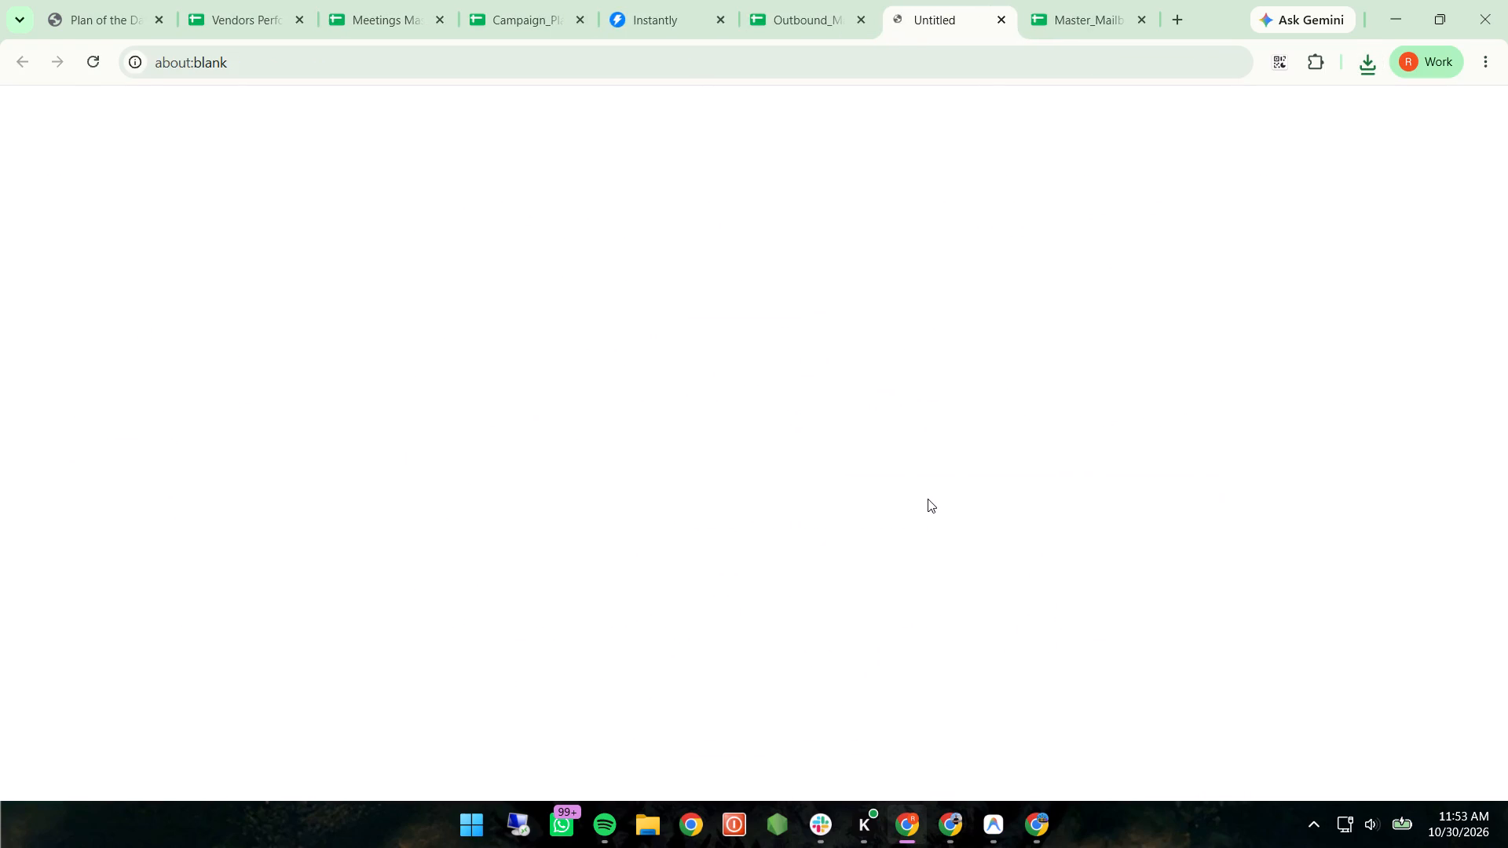
Download the Overall Future Replies (All Countries) chart as a PNG image.
scroll(928, 499, down, 2)
click(1100, 406)
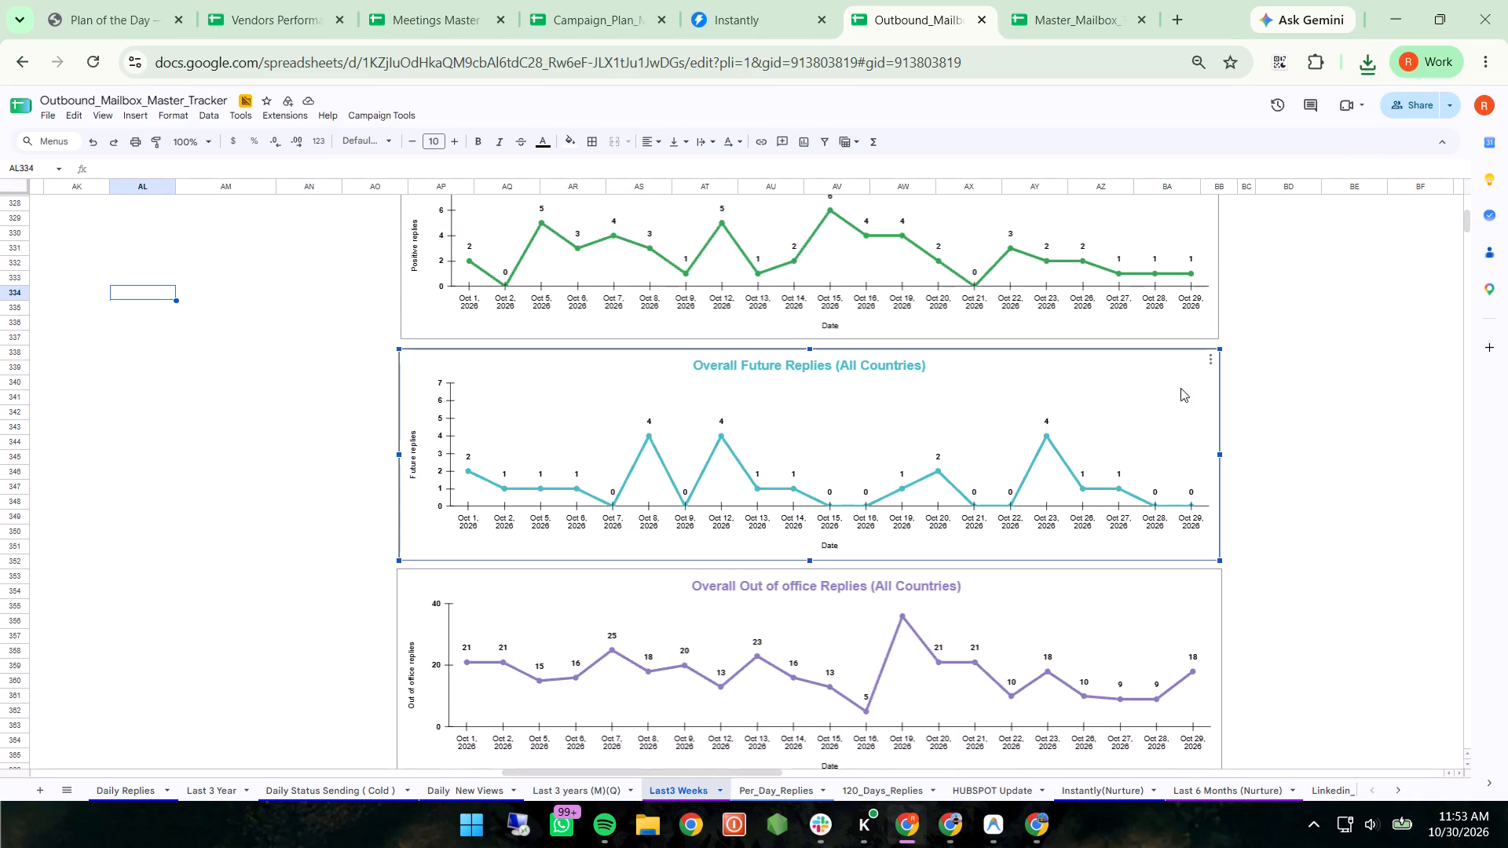
drag(1211, 360, 1241, 427)
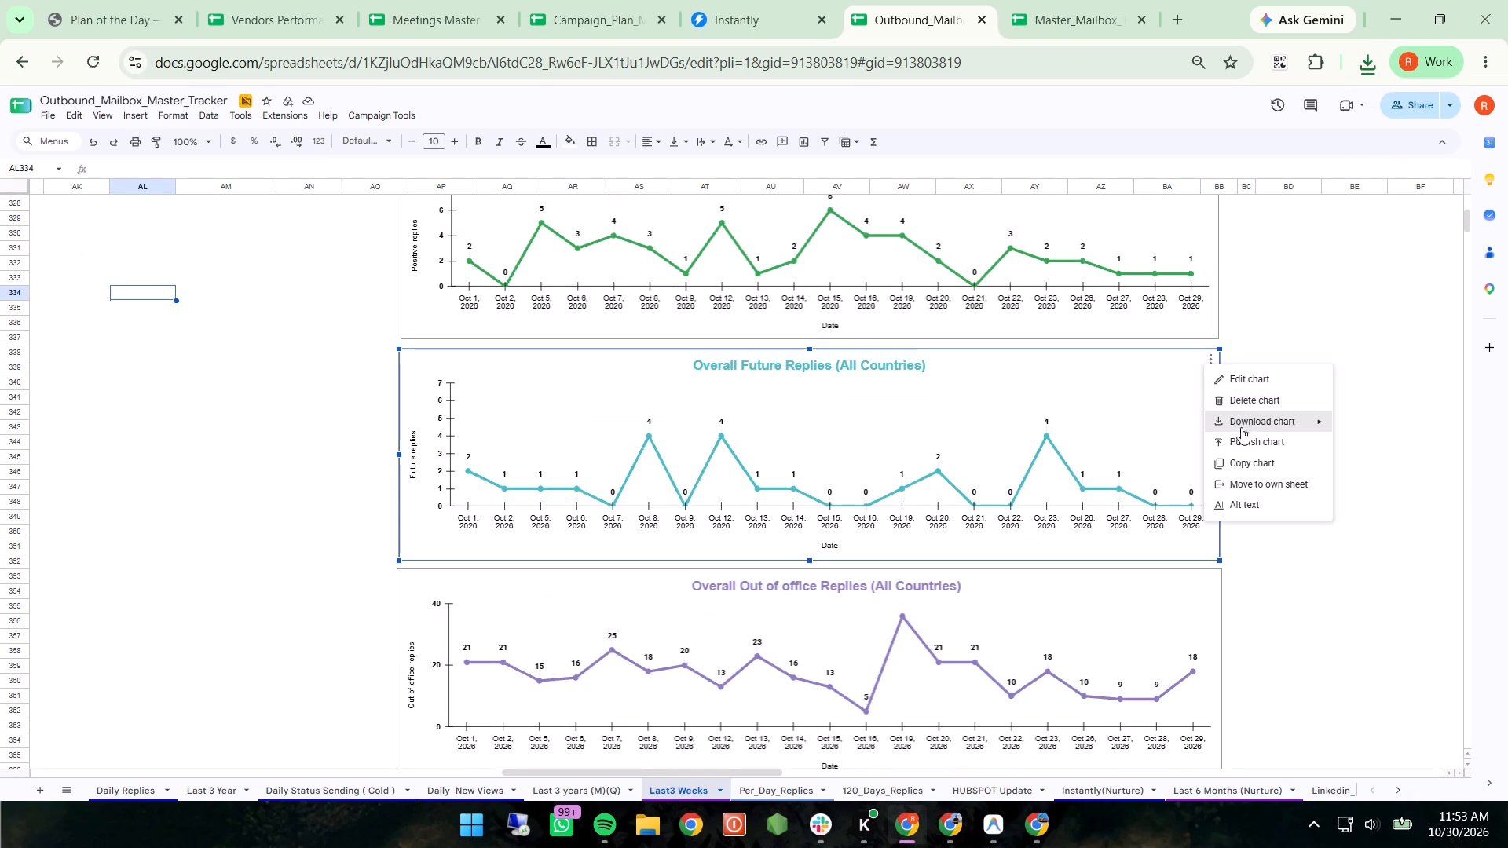
drag(1241, 427, 1243, 431)
click(1349, 426)
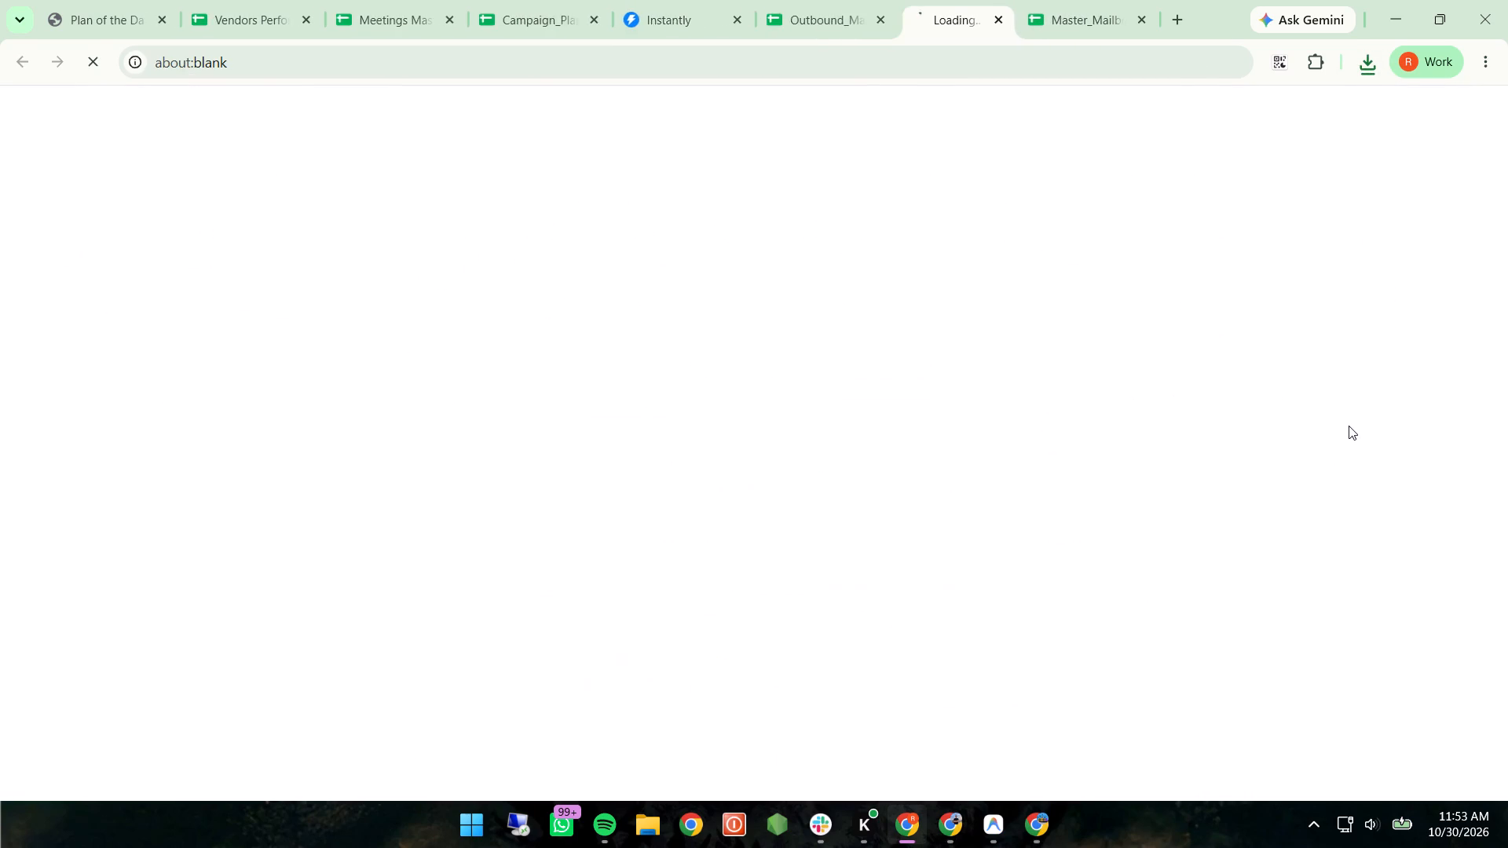
Set the vertical axis maximum of the Overall Out of office Replies (All Countries) chart to 45.
scroll(933, 537, down, 2)
click(1104, 457)
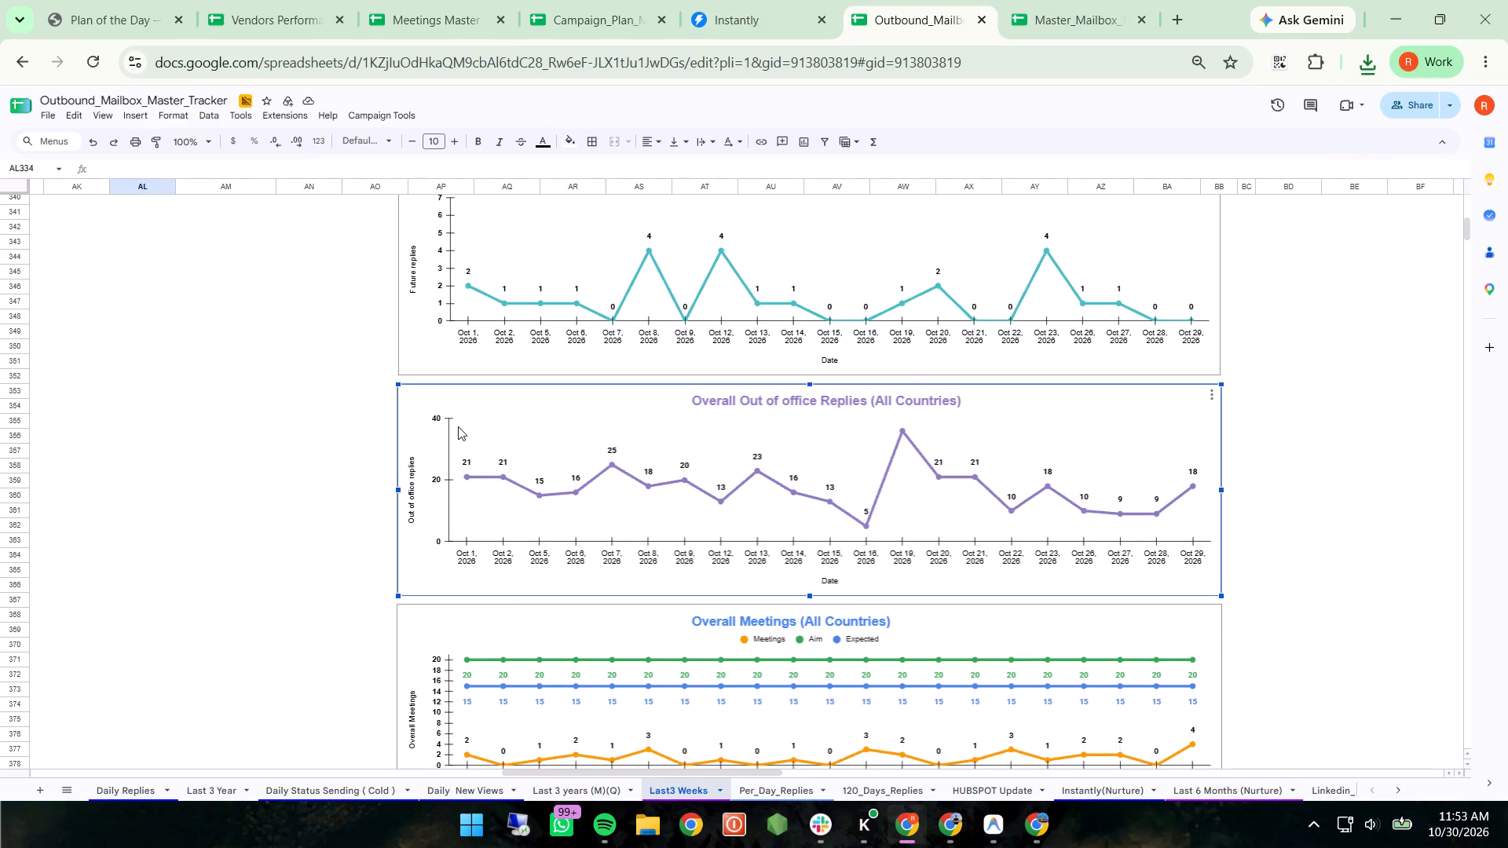
double_click(434, 419)
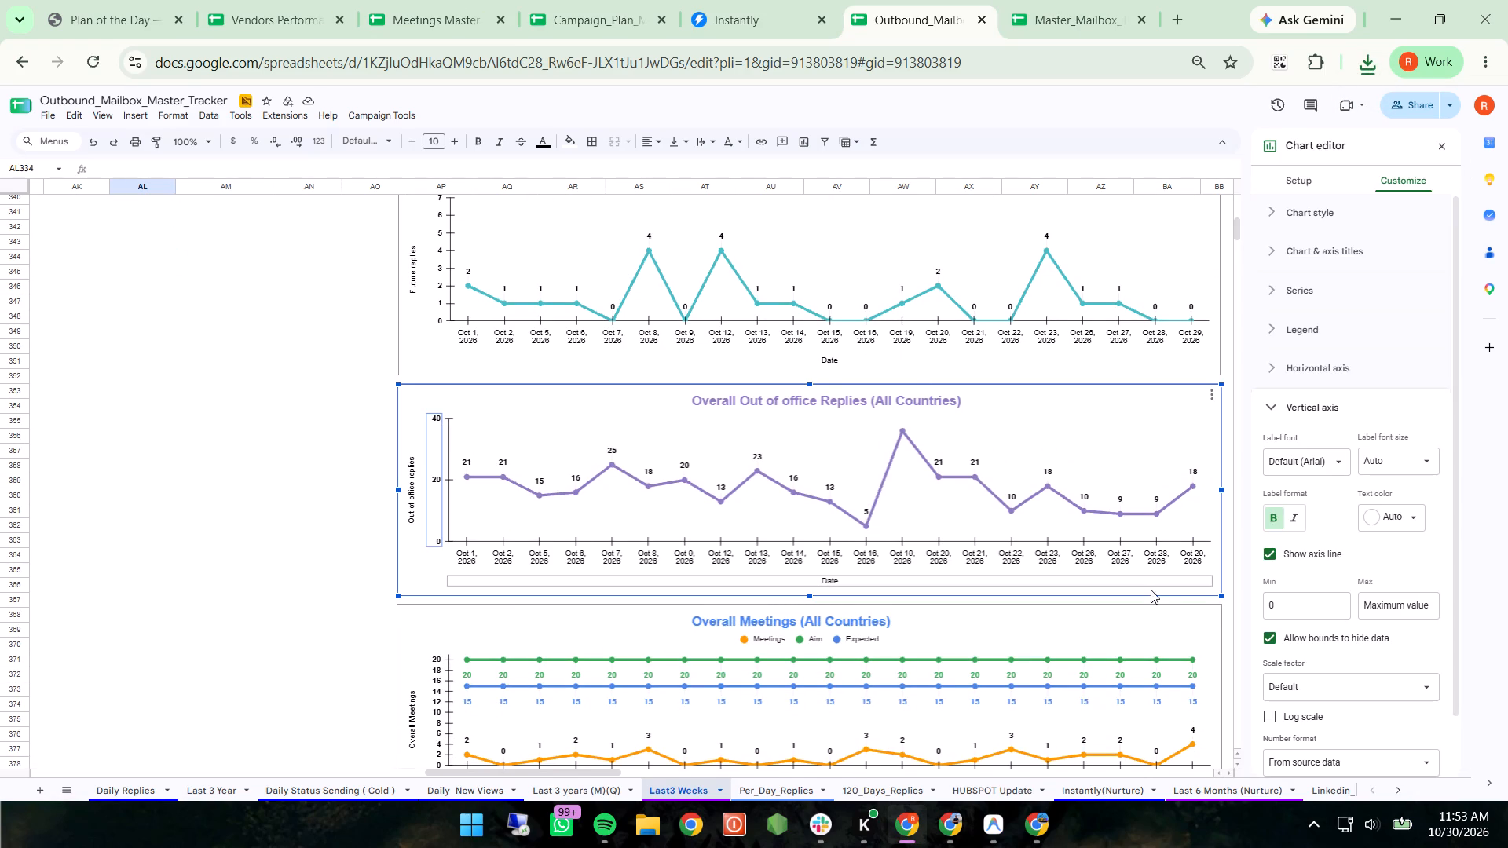
click(1404, 602)
text(45)
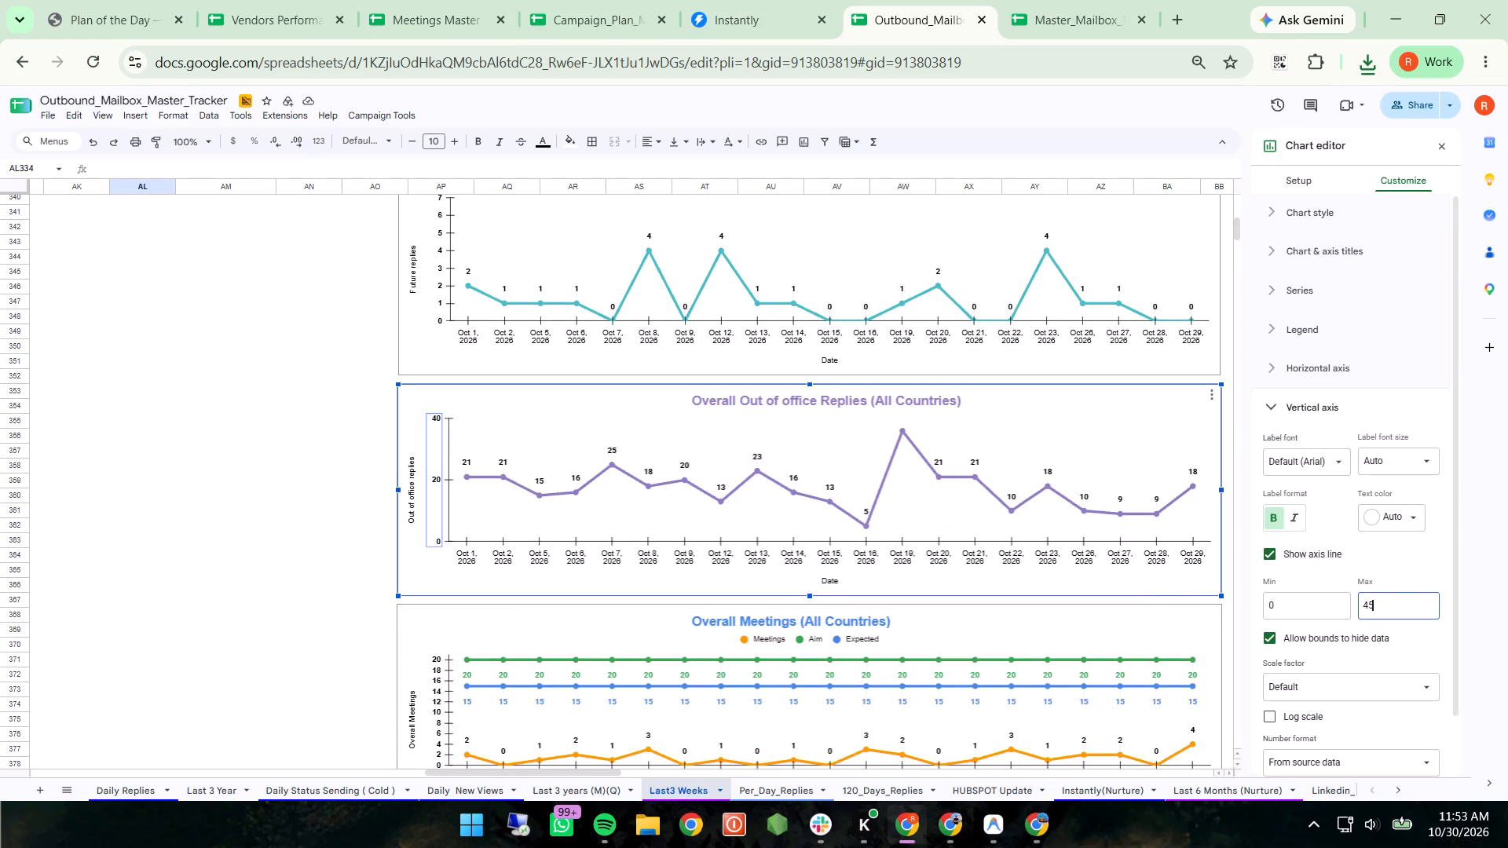
click(238, 594)
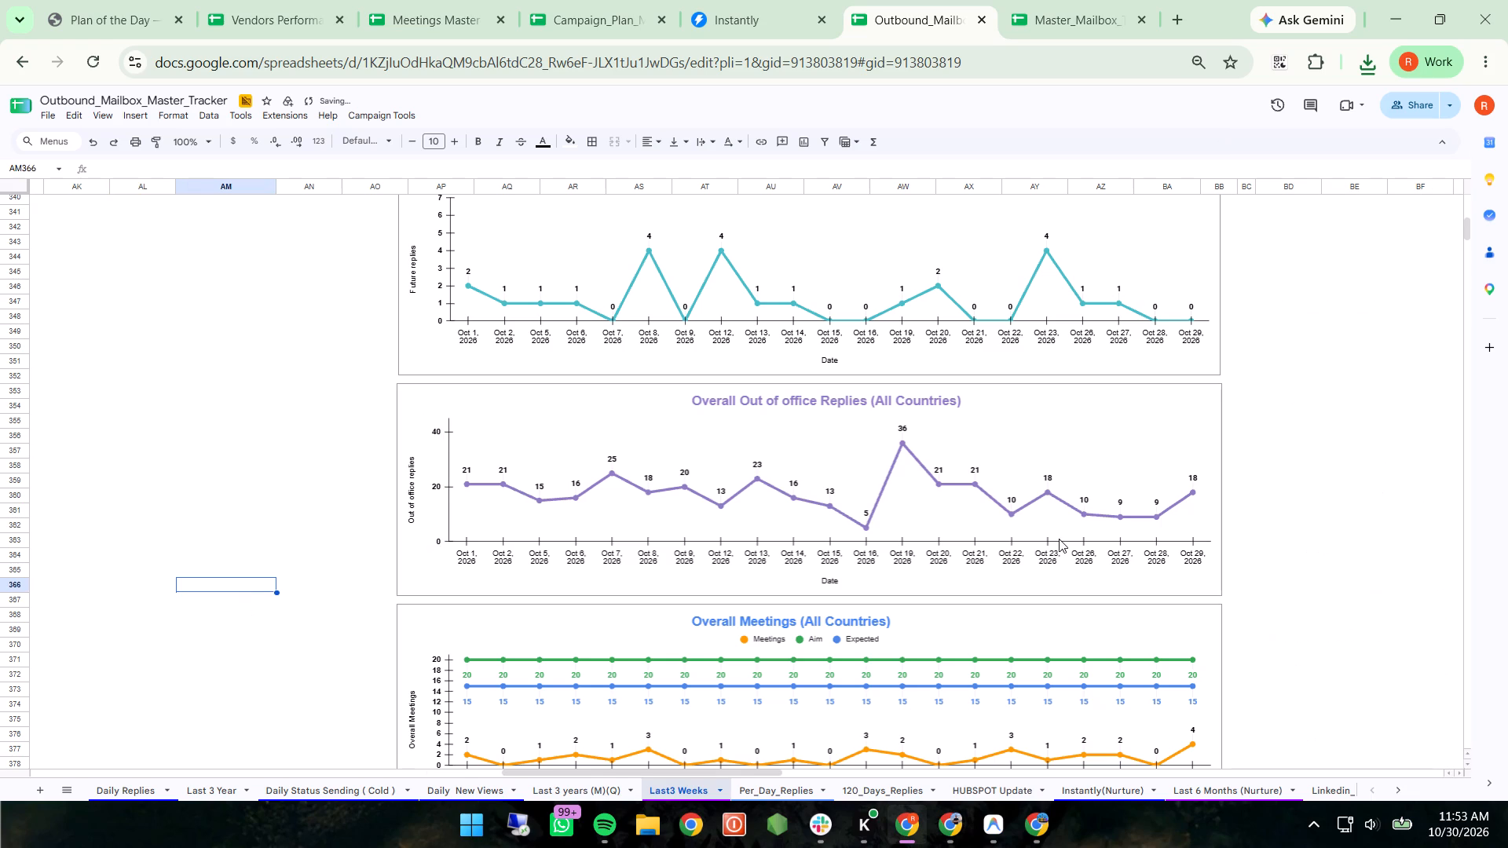
Download the Overall Out of office Replies (All Countries) chart as a PNG image.
click(1199, 415)
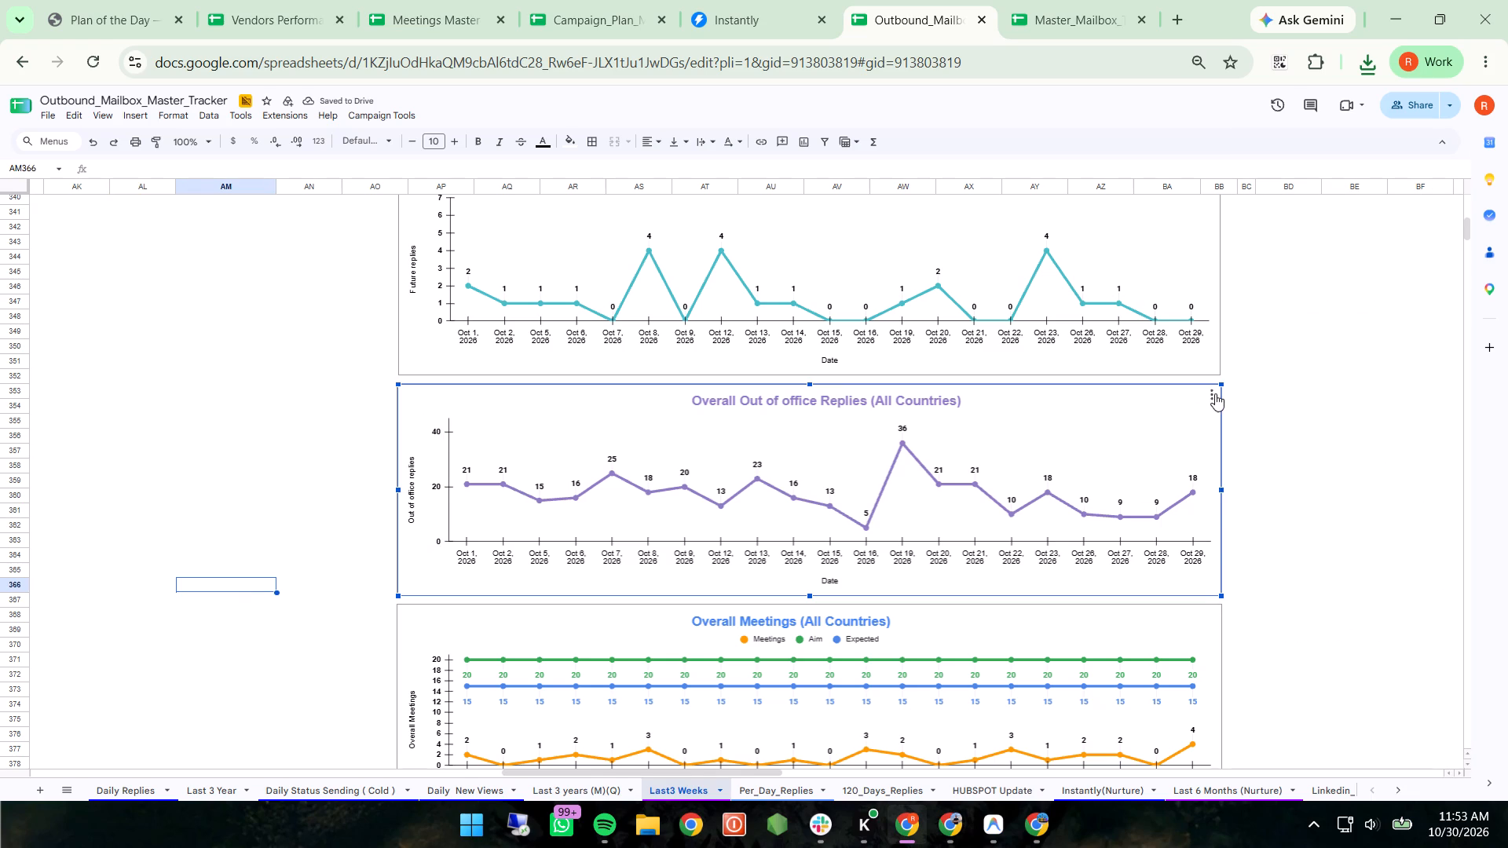
click(1215, 393)
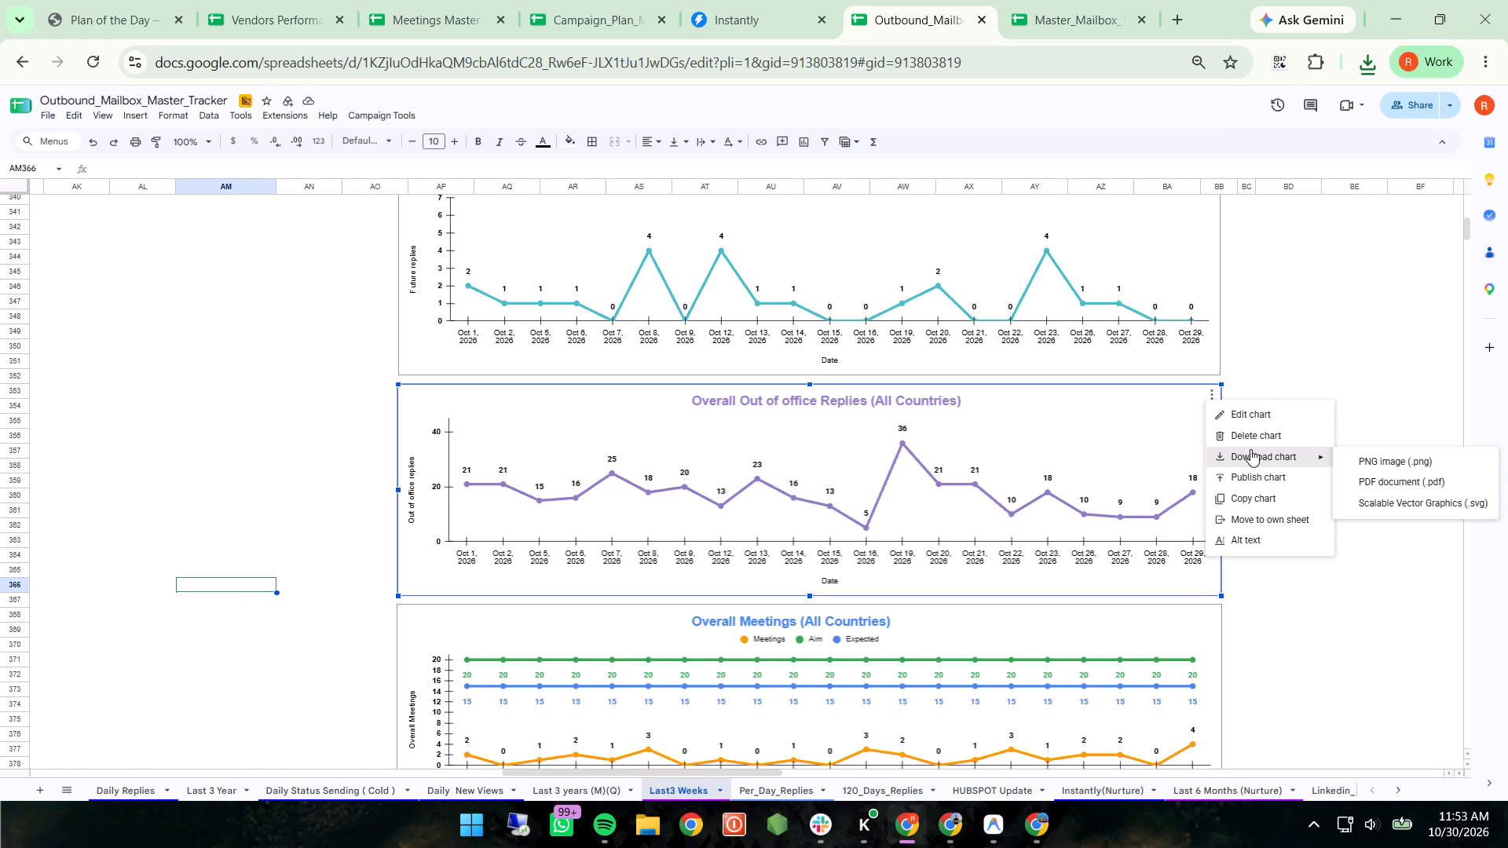
click(1349, 458)
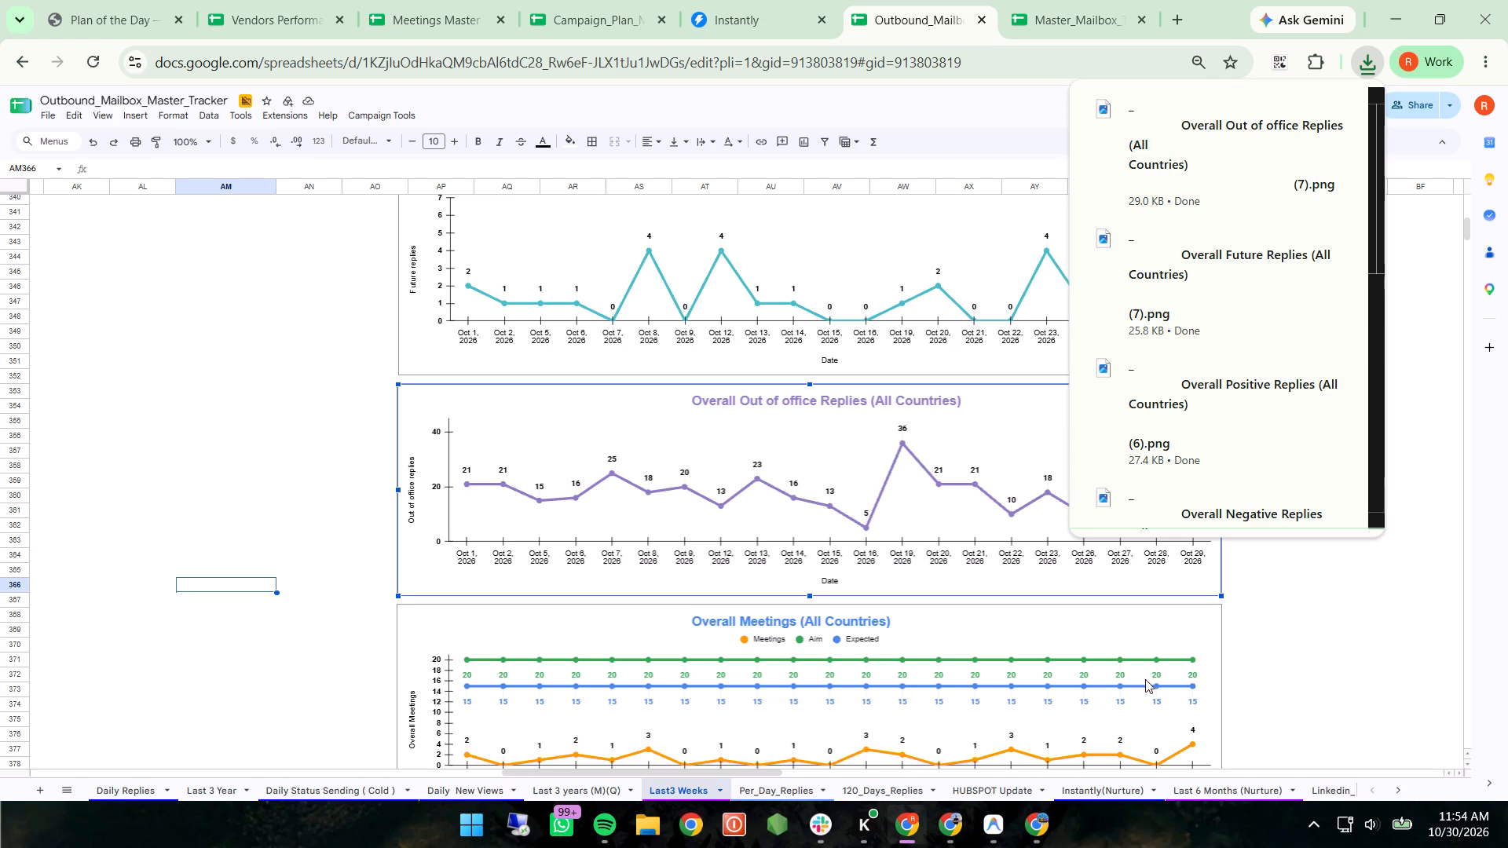
click(1343, 620)
Download the Overall Meetings (All Countries) chart as a PNG image.
scroll(1343, 620, down, 3)
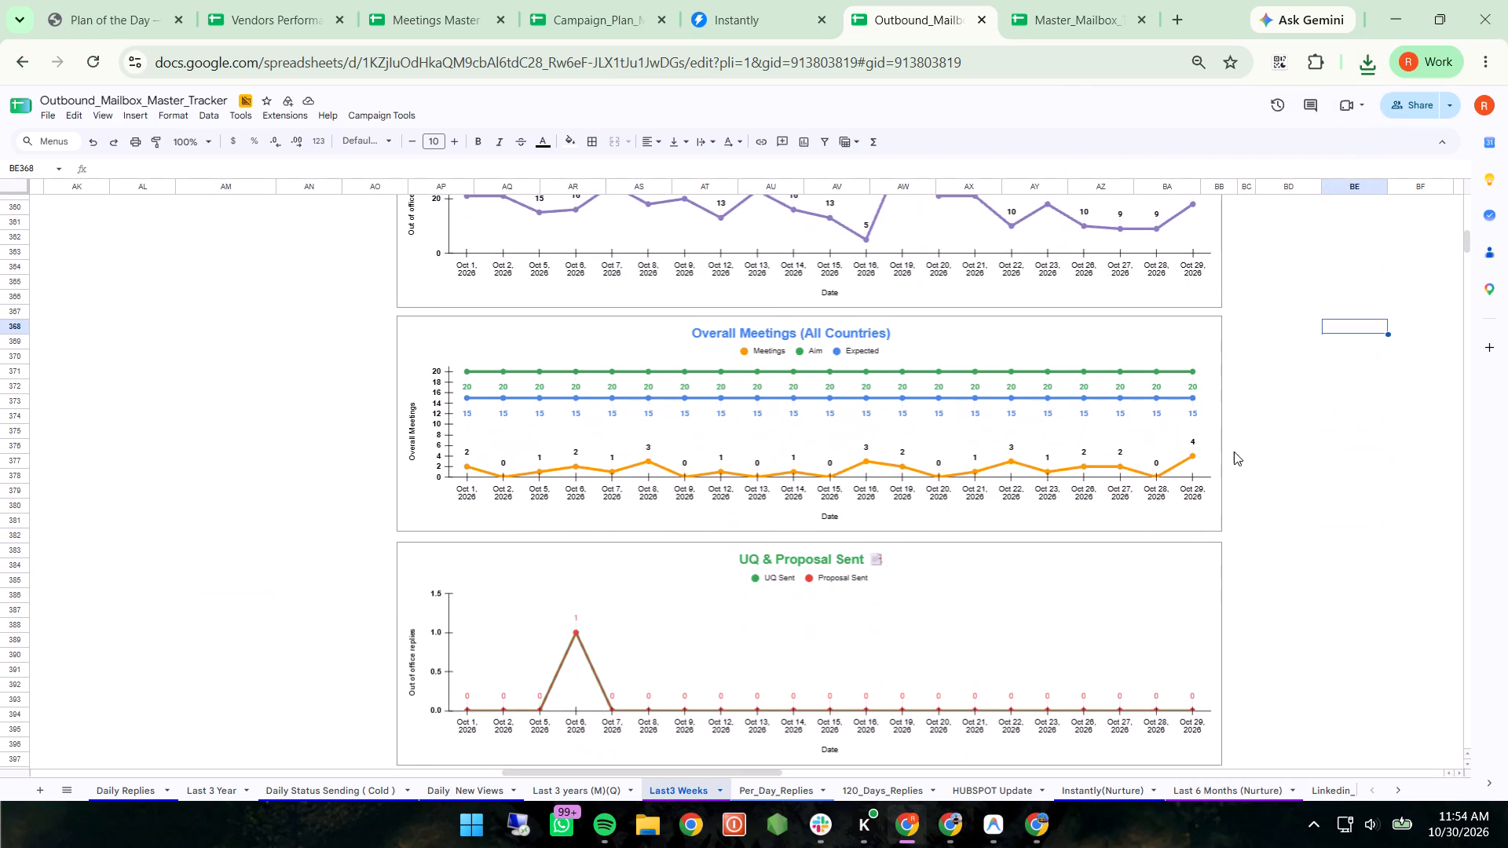
click(1187, 339)
click(1208, 329)
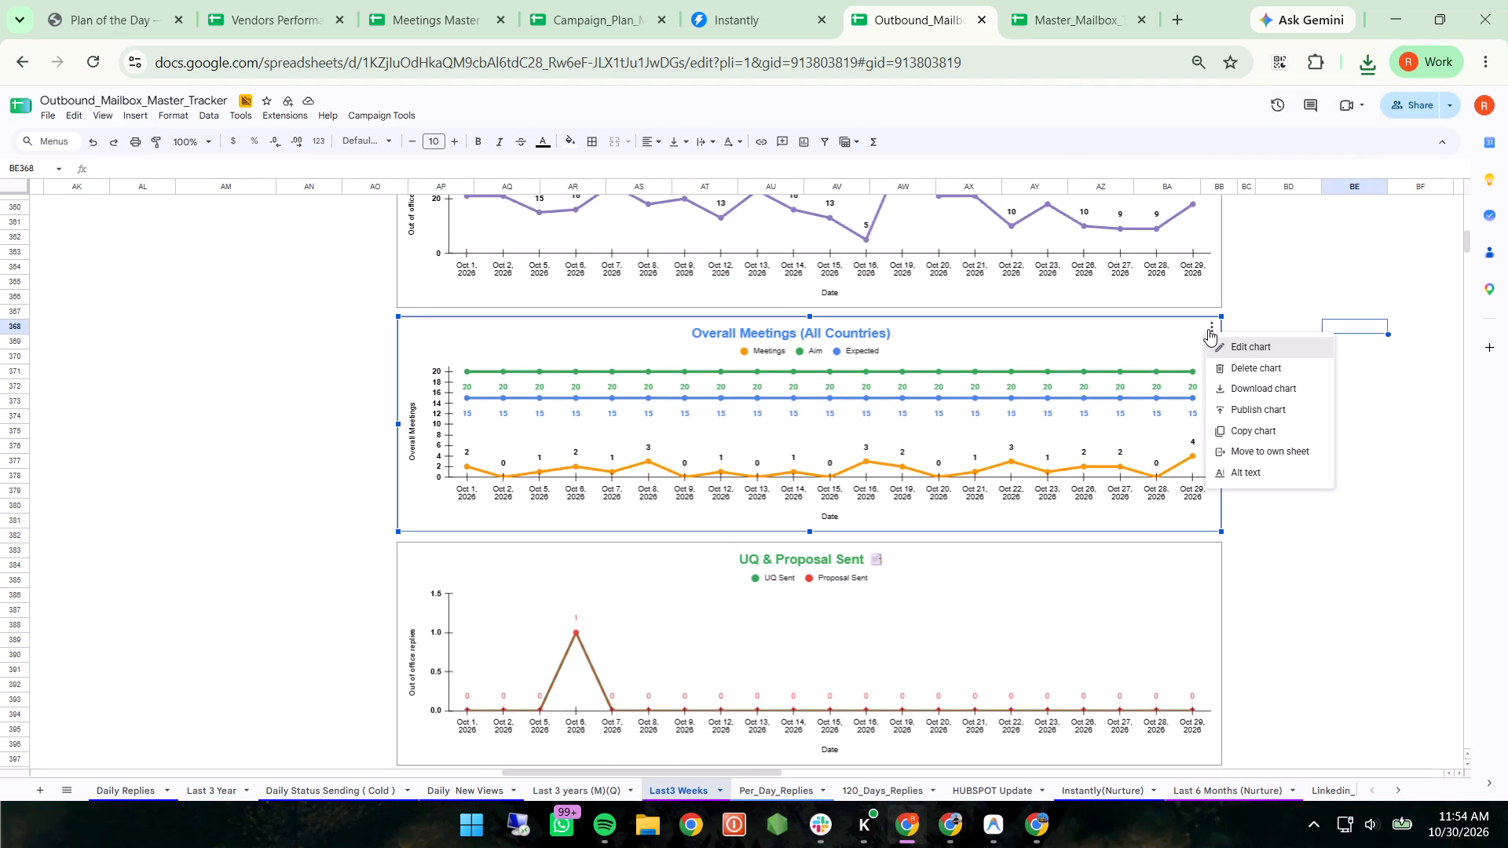
click(1354, 388)
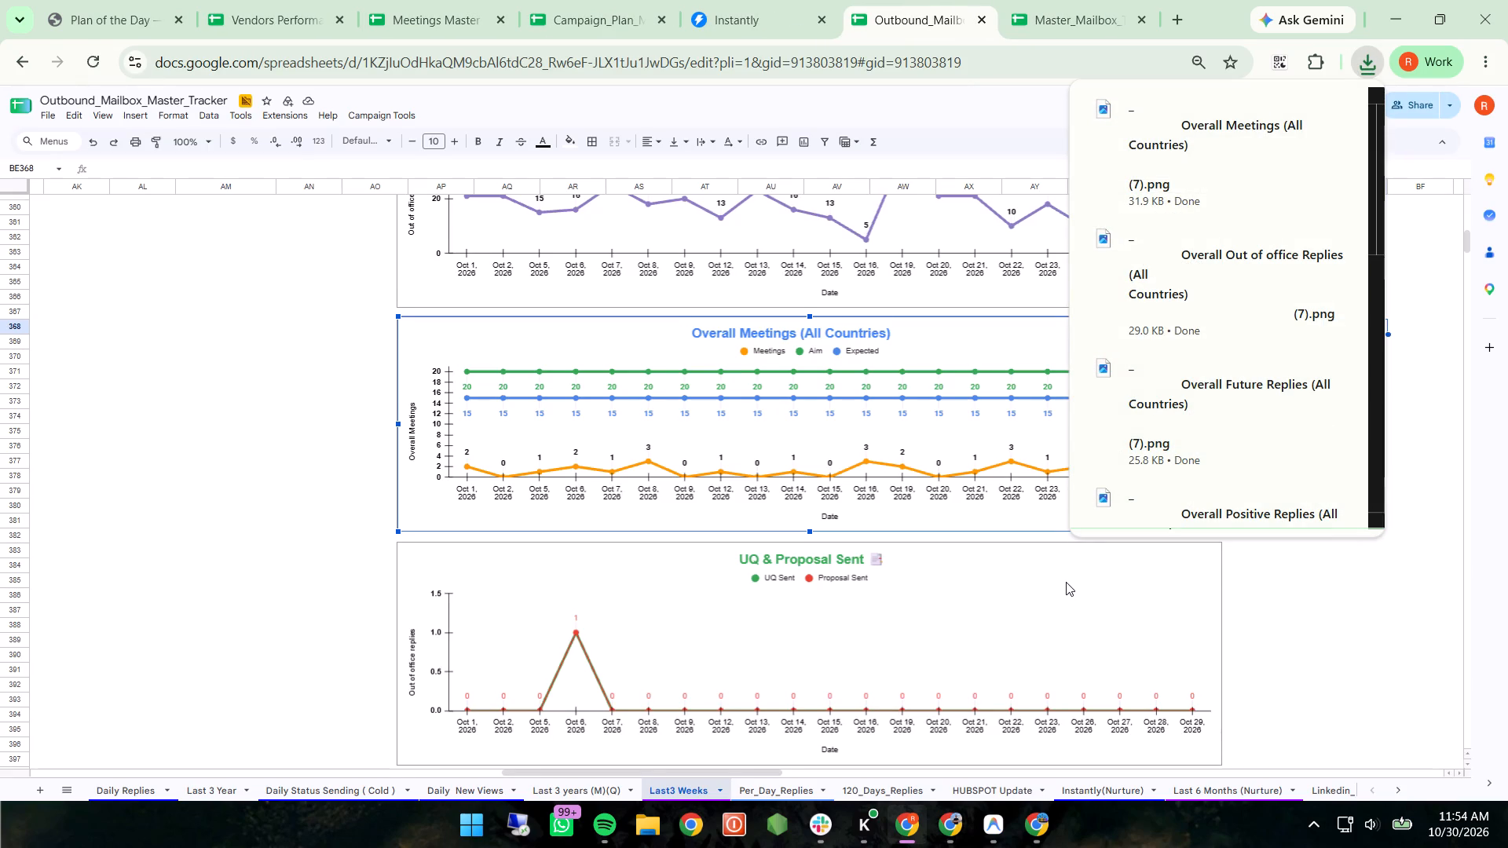
Download the UQ & Proposal Sent chart as a PNG image.
scroll(1066, 582, down, 2)
click(958, 480)
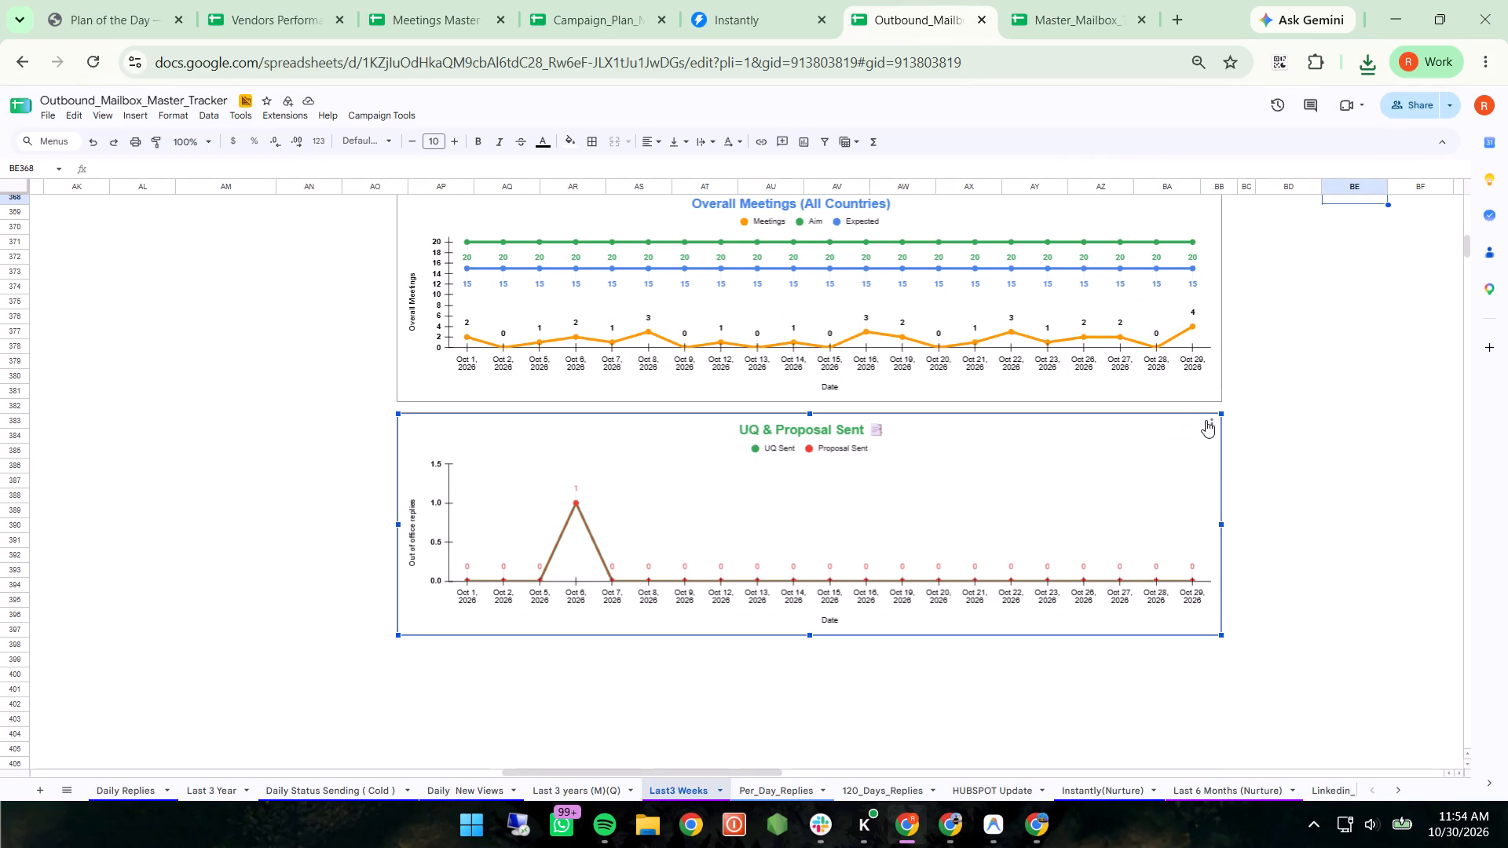
click(1210, 424)
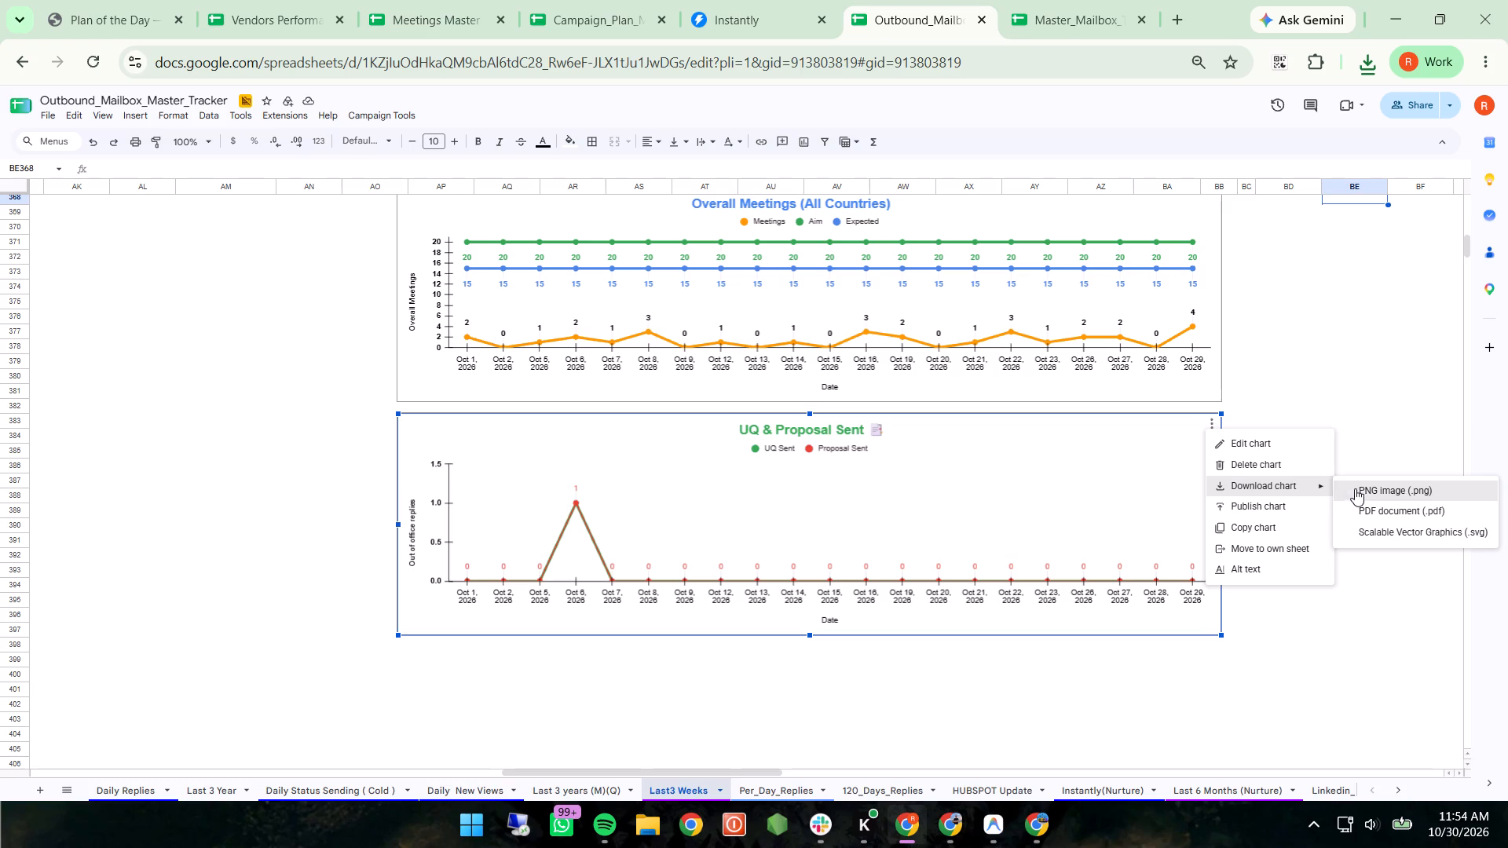
click(1356, 489)
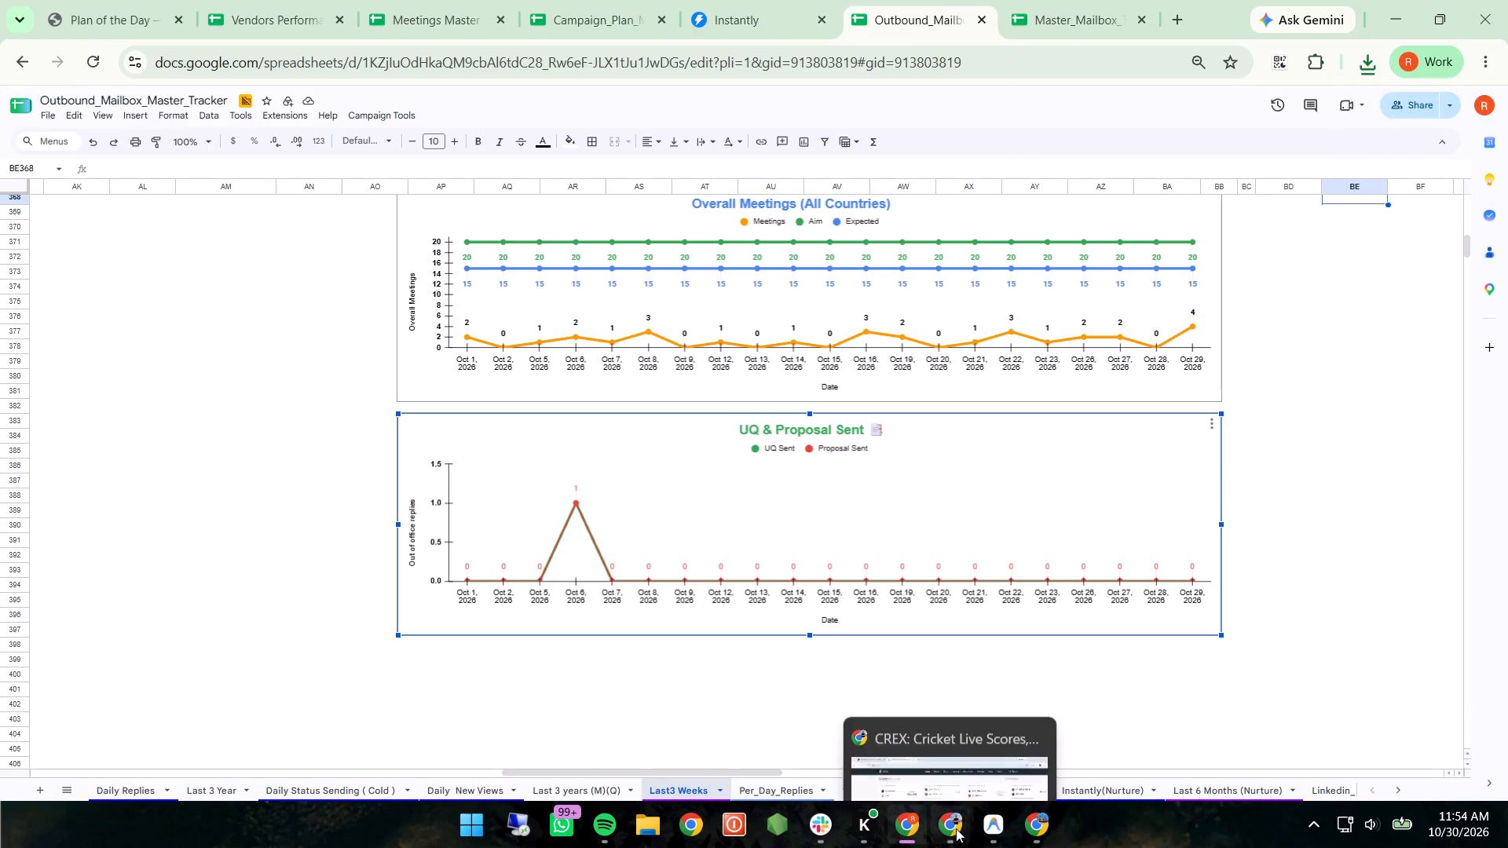
Switch to the other Chrome window and open the Merge images online tool at merge.imageonline.co in a new tab.
click(956, 828)
click(522, 18)
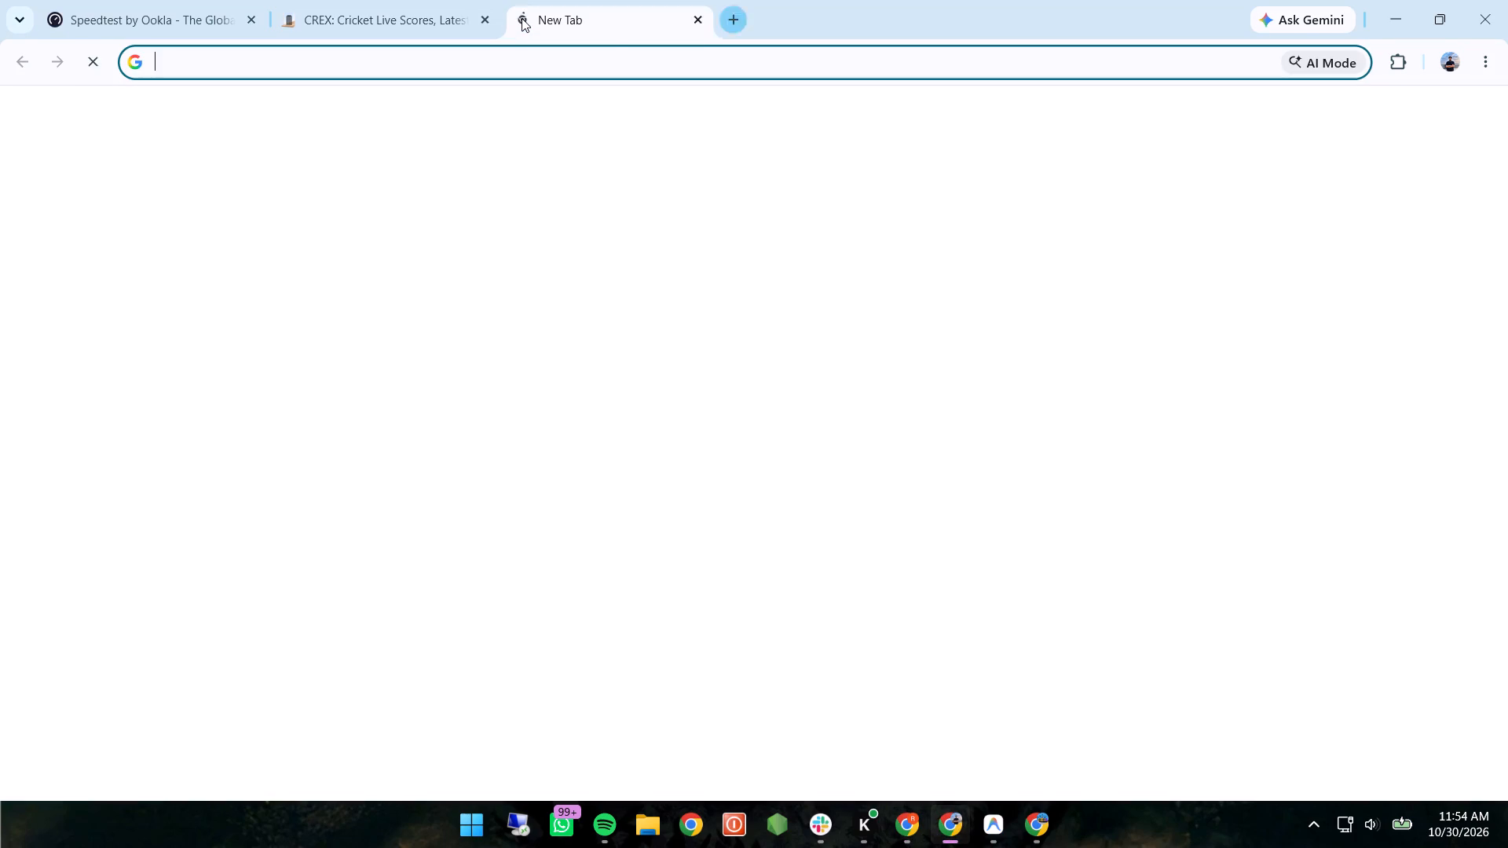
text(imag)
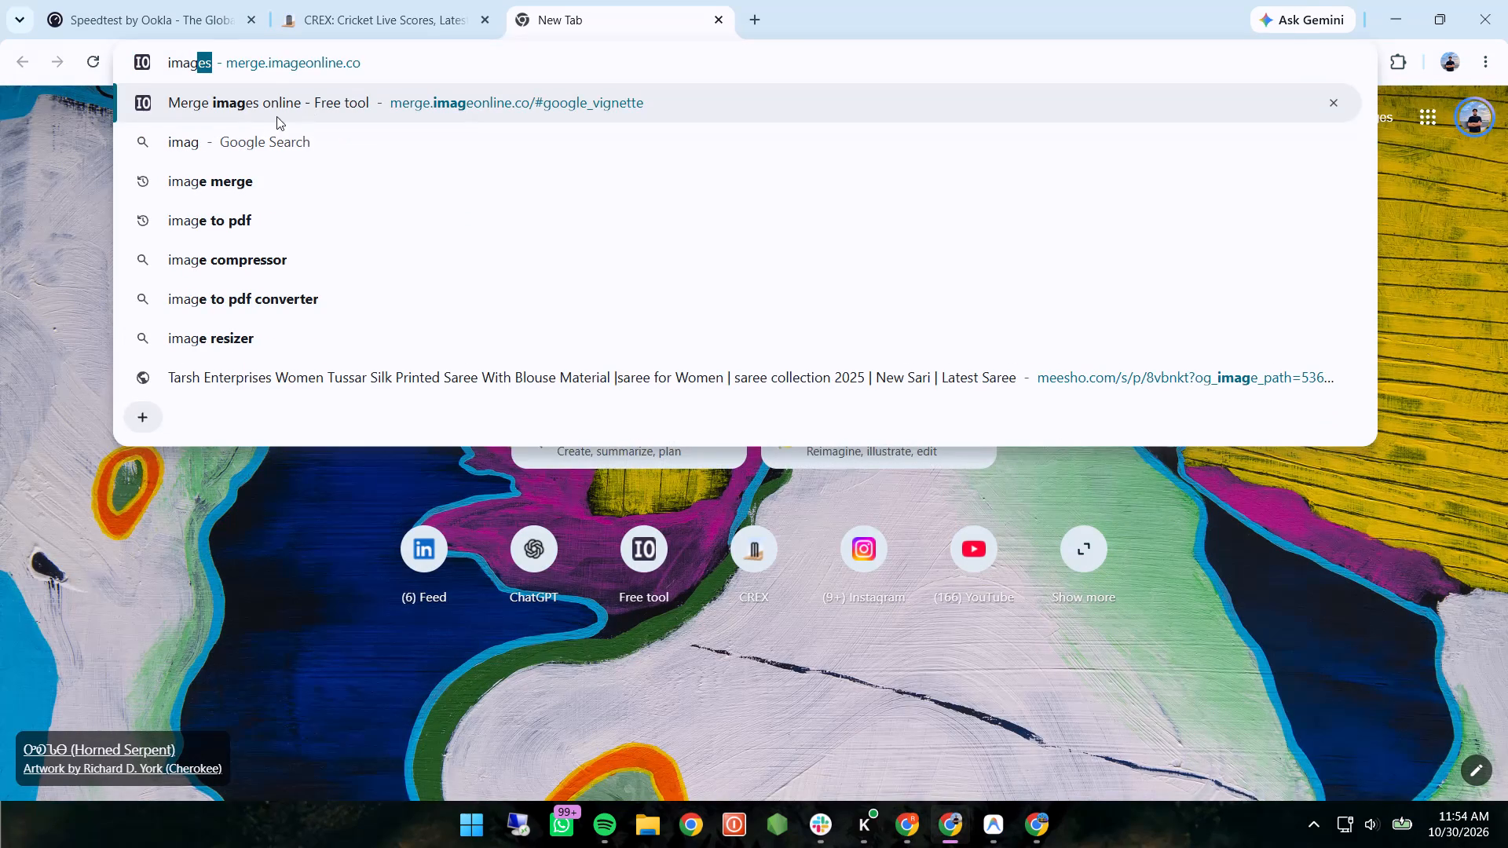
click(251, 108)
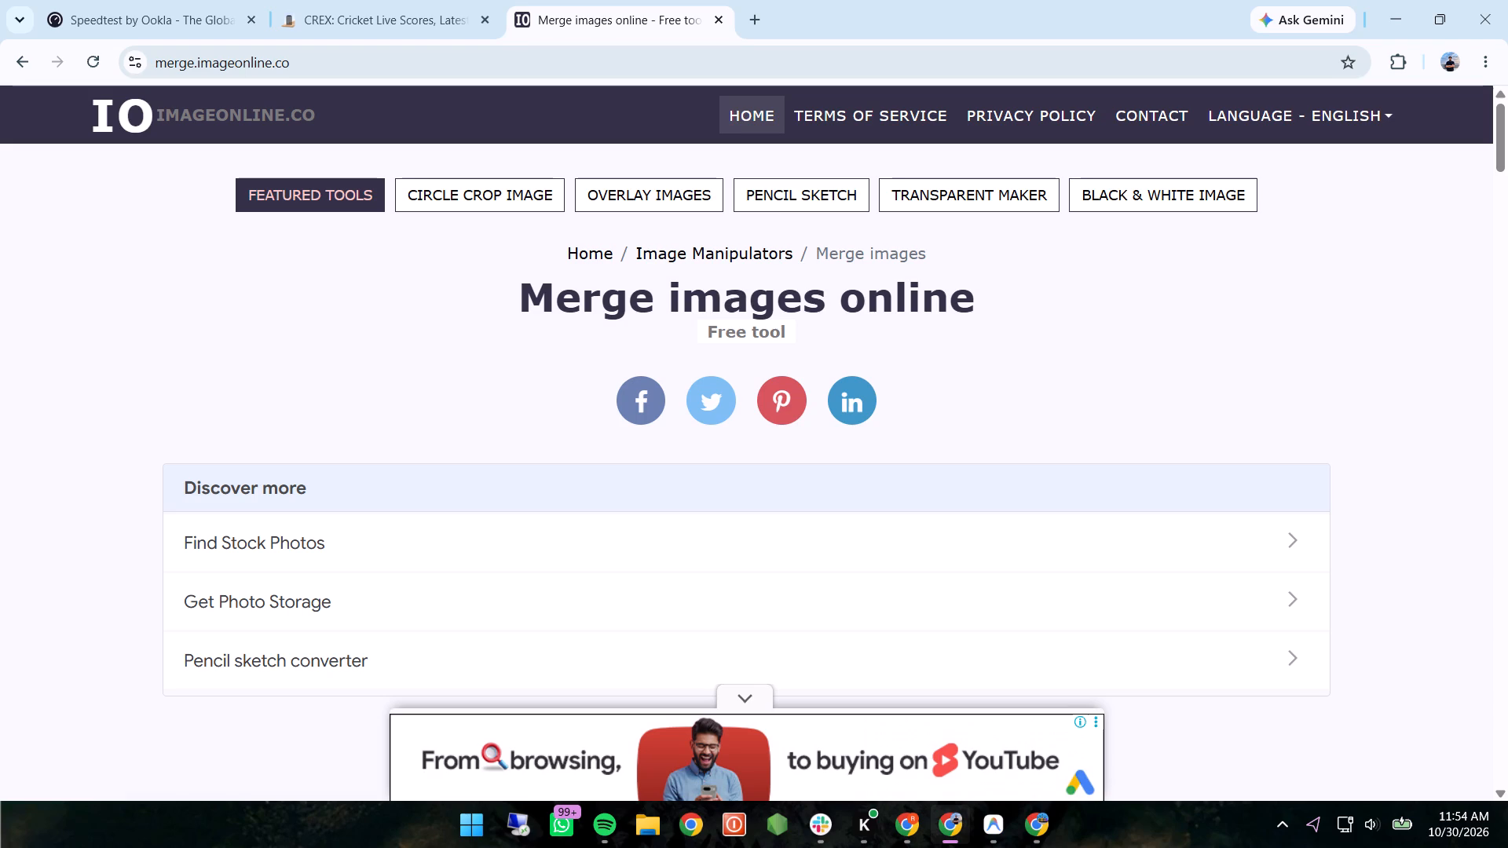
Add the newly downloaded Overall Negative Replies (7) and Overall Positive Replies (6) PNG charts to the merge list, in that order.
scroll(384, 428, down, 3)
click(408, 578)
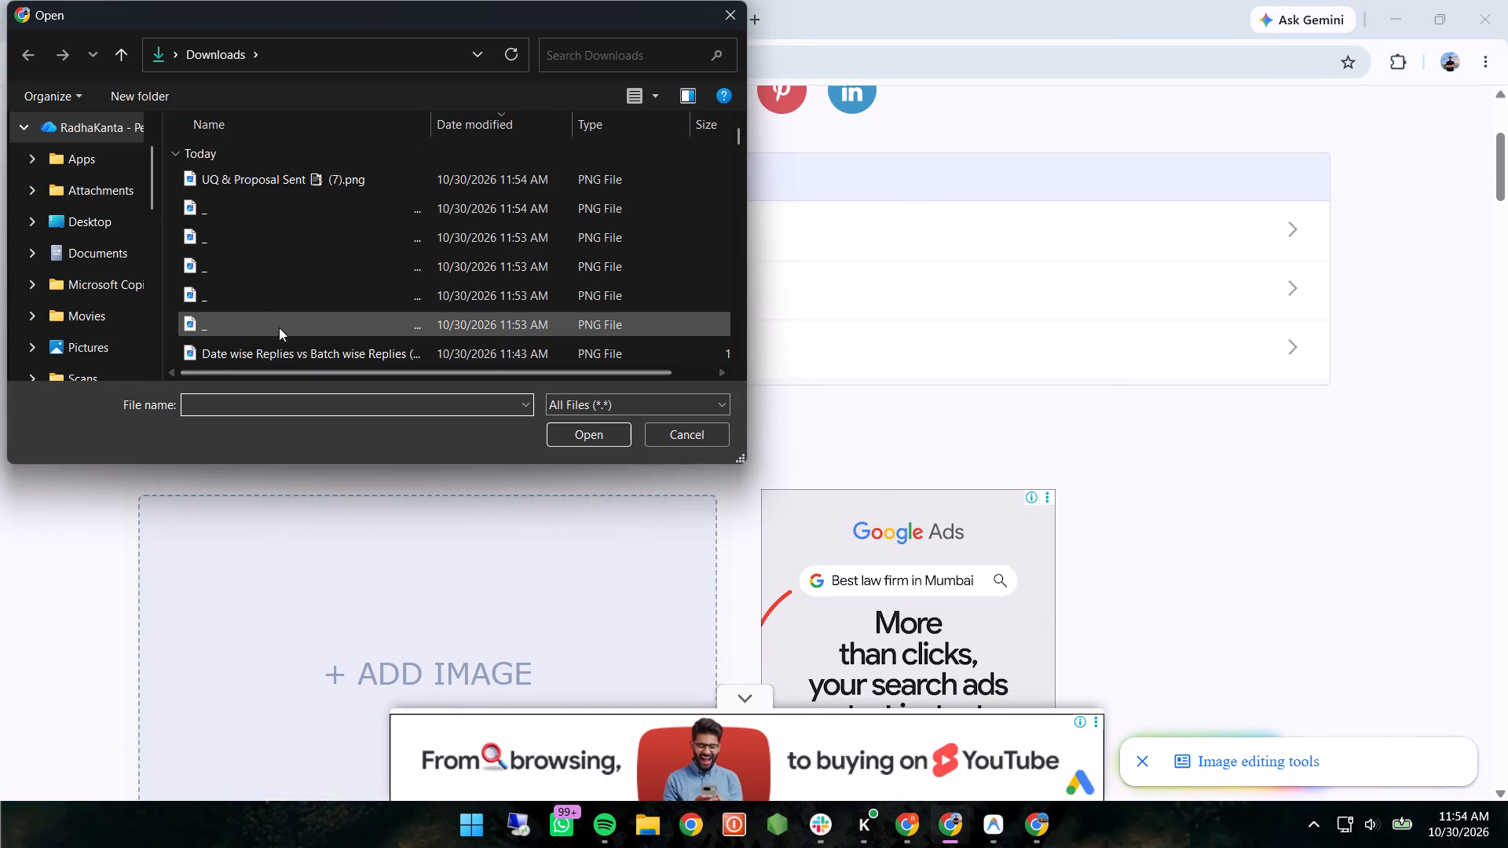
double_click(269, 319)
scroll(269, 319, down, 3)
click(289, 666)
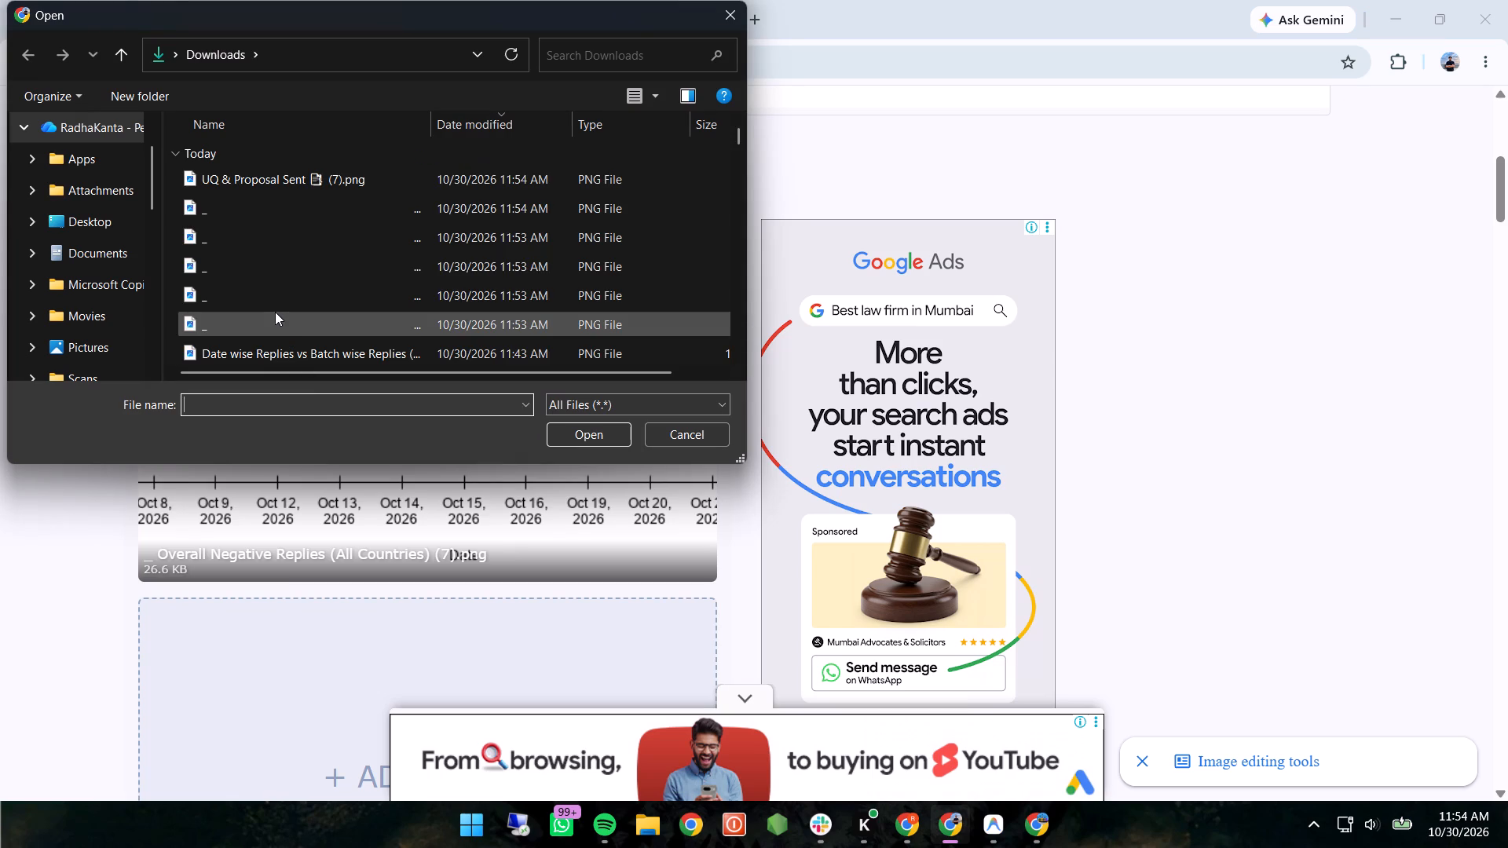
double_click(271, 302)
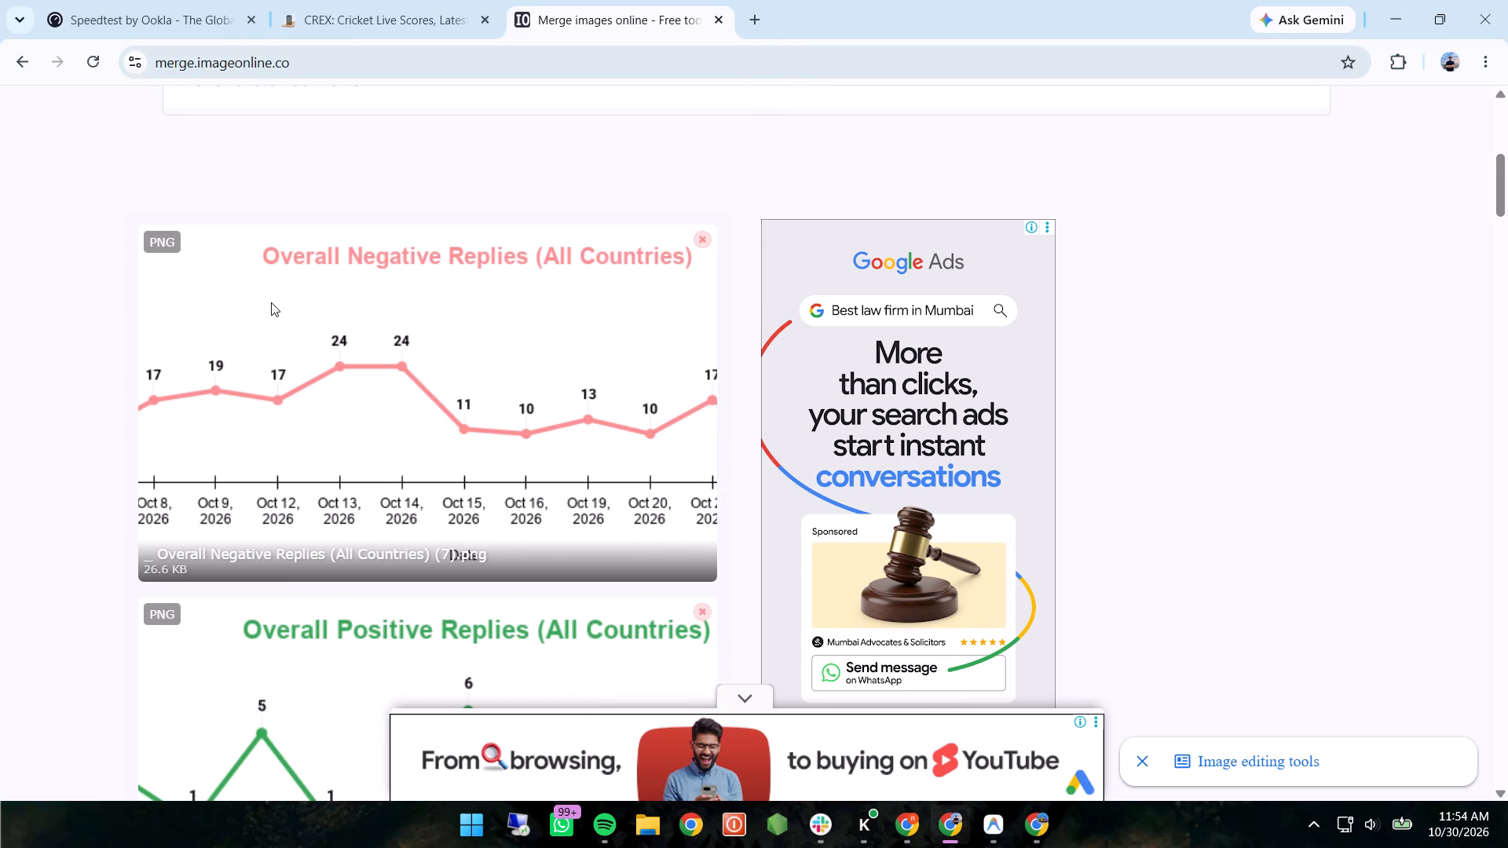
Add the Overall Future Replies (7) and Overall Out of office Replies (7) PNG charts below the Positive Replies image.
scroll(271, 302, down, 6)
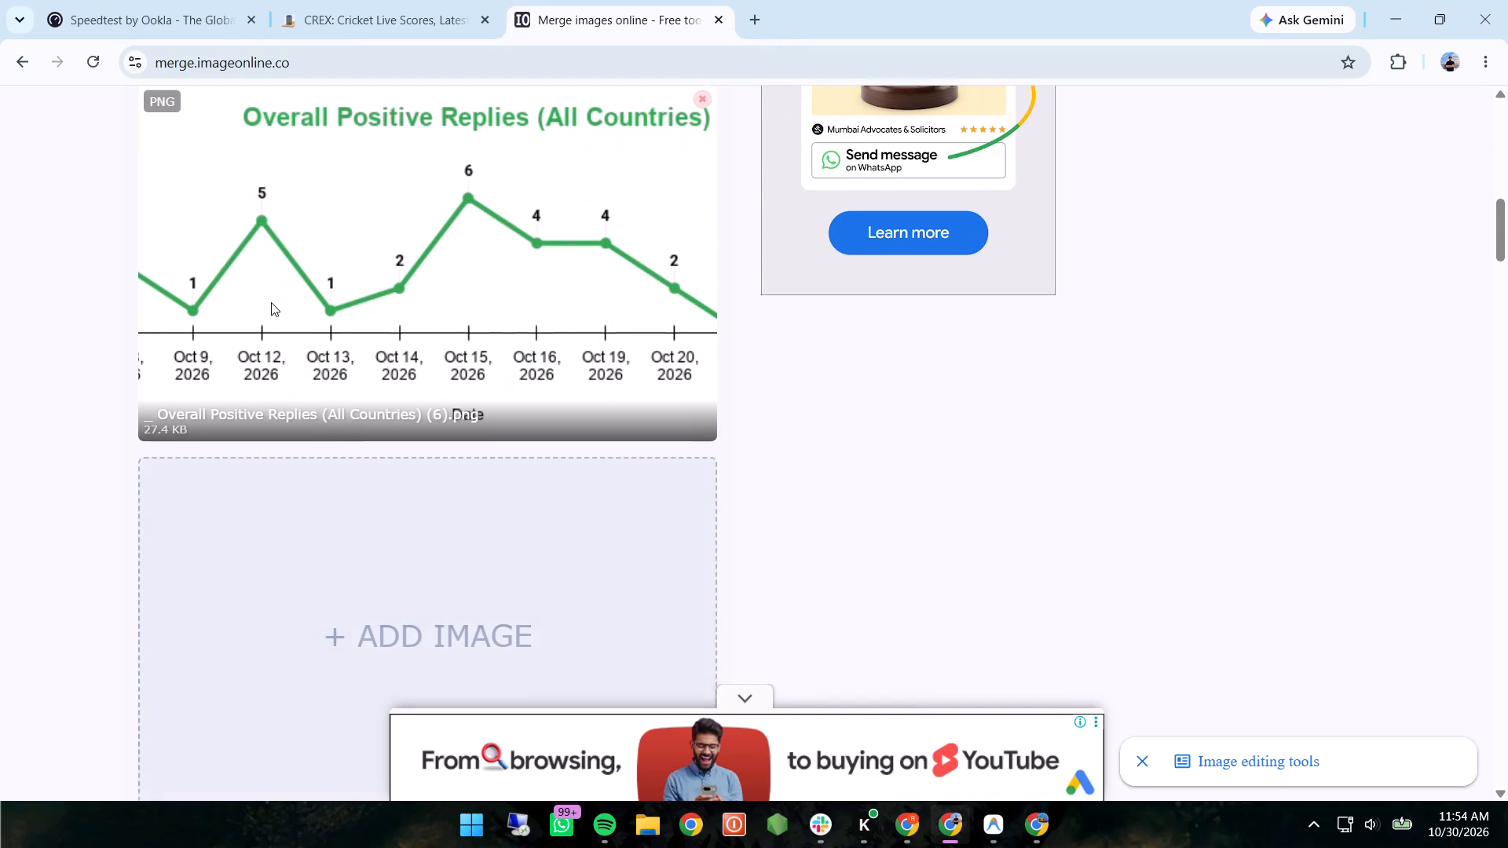
click(316, 480)
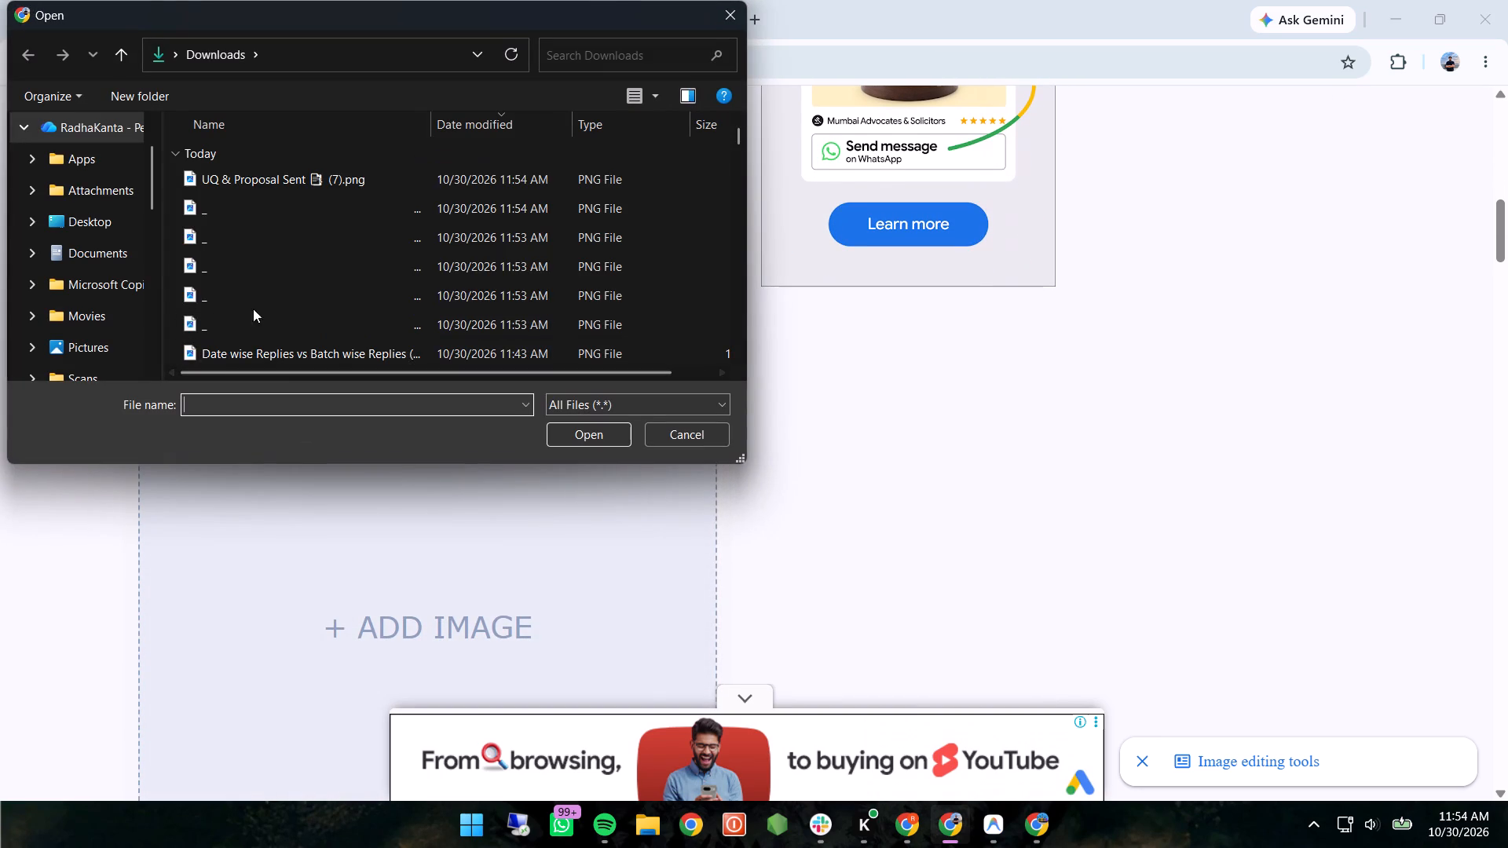
double_click(240, 277)
scroll(240, 277, down, 4)
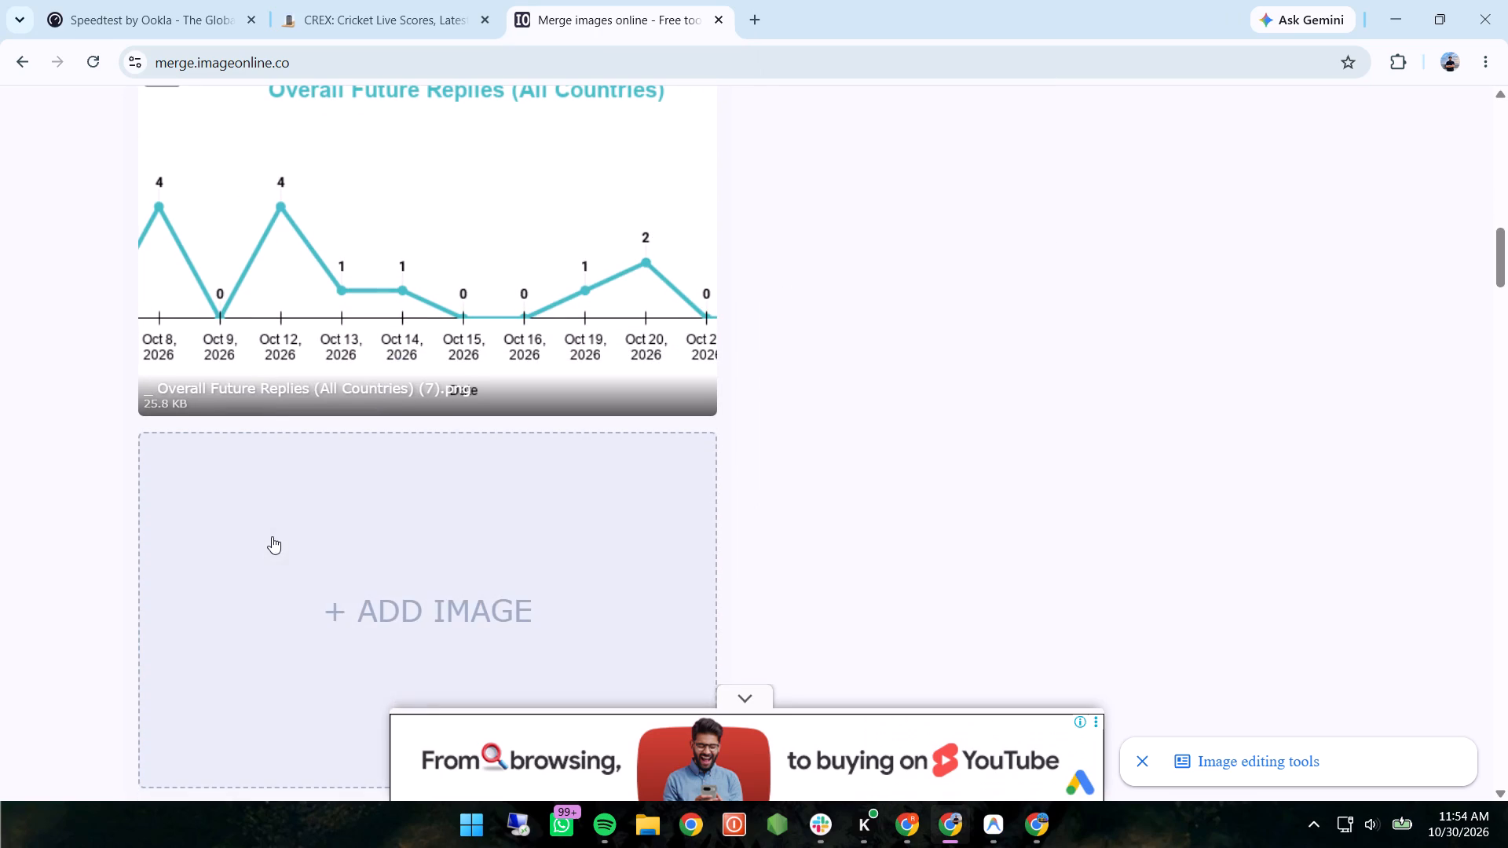
click(272, 536)
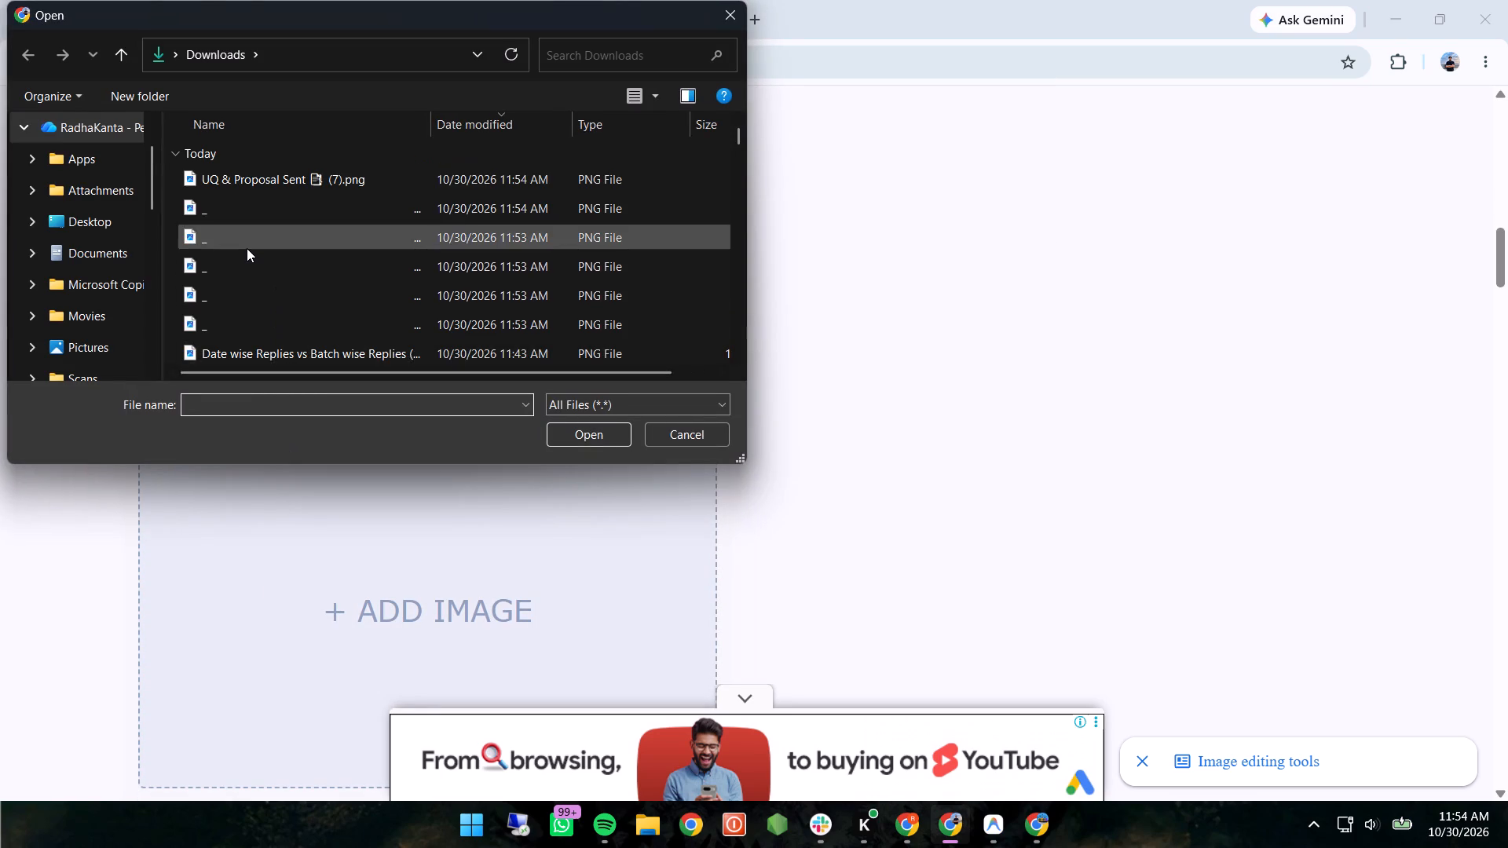
double_click(247, 248)
Add the Overall Meetings (7) and UQ & Proposal Sent (7) PNG charts as the last two images.
scroll(247, 248, down, 3)
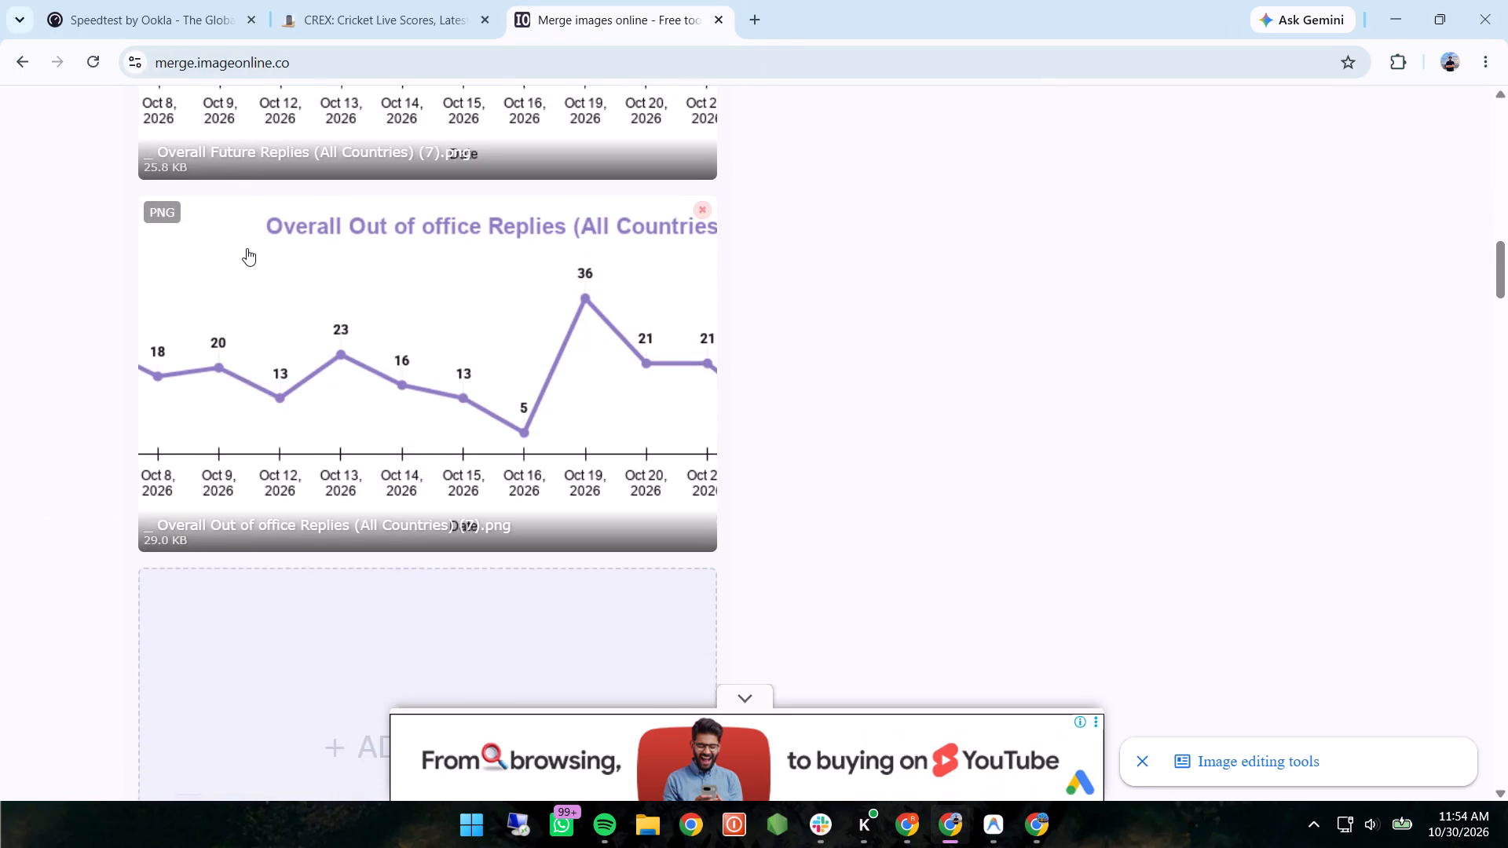
scroll(247, 248, down, 1)
click(291, 522)
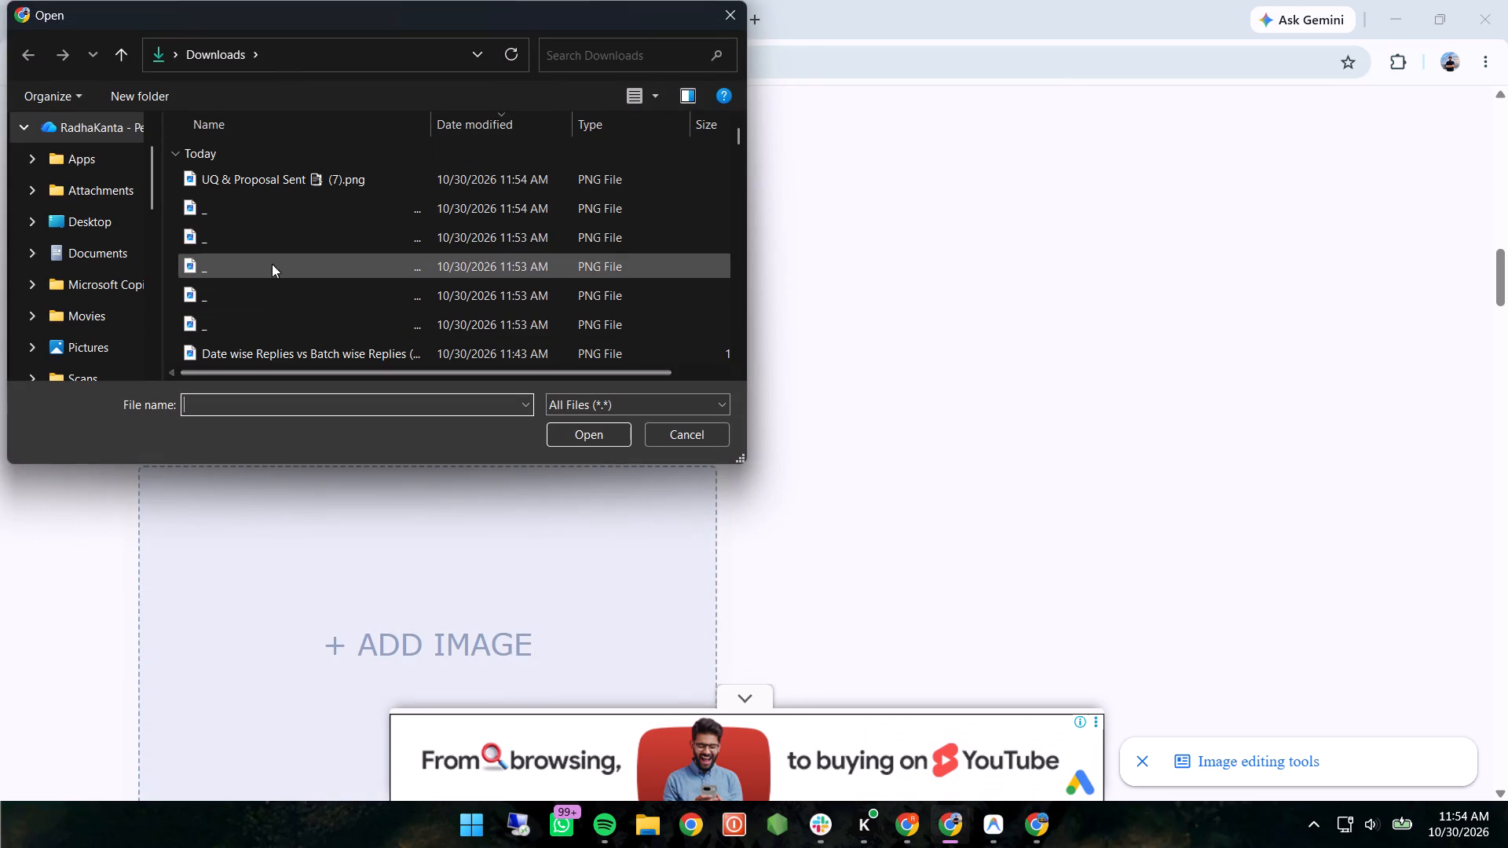
double_click(256, 213)
scroll(390, 471, down, 4)
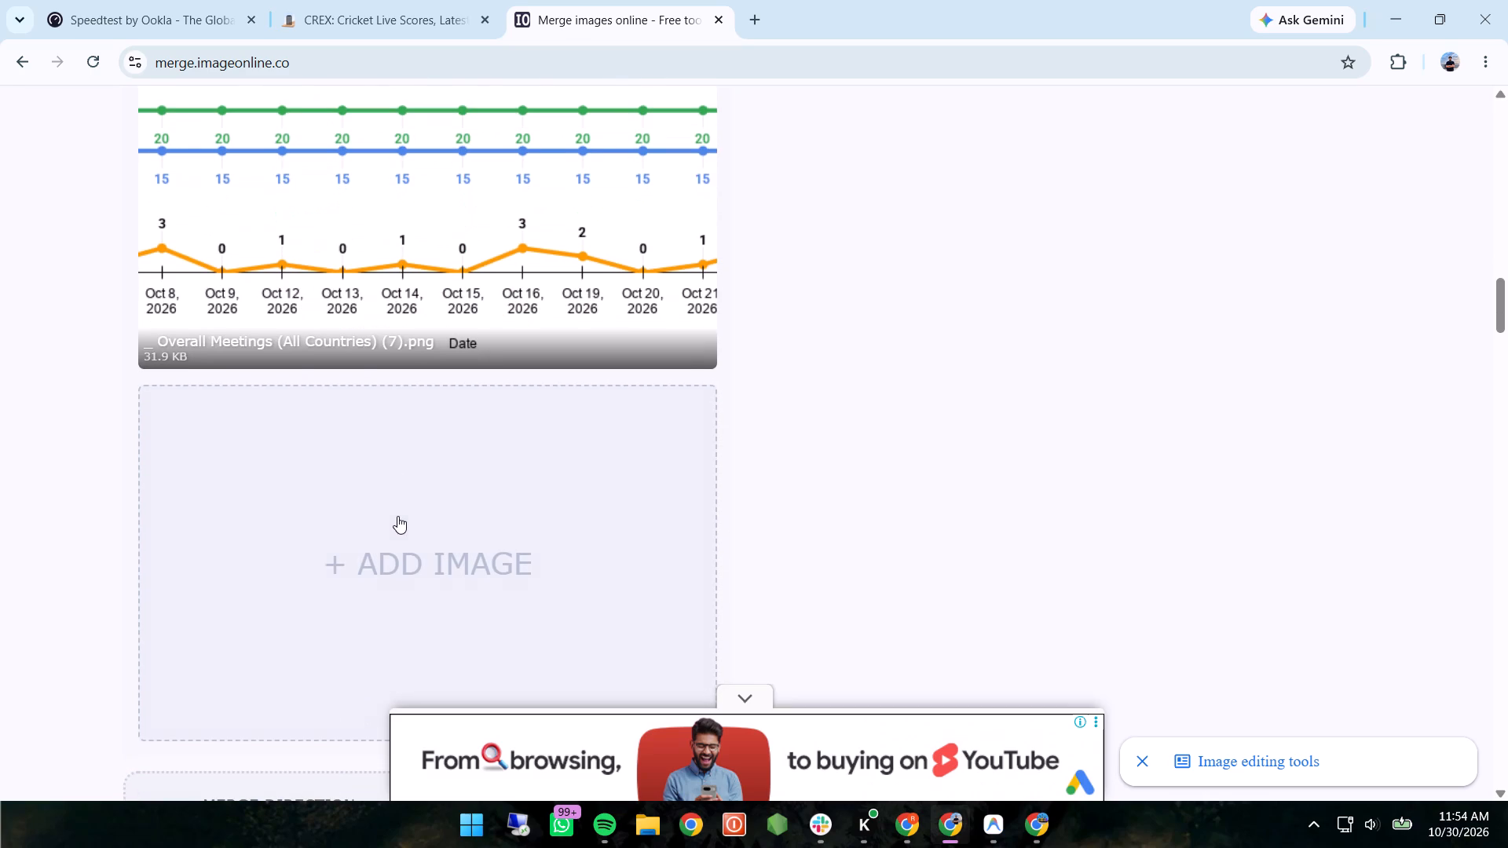
click(398, 520)
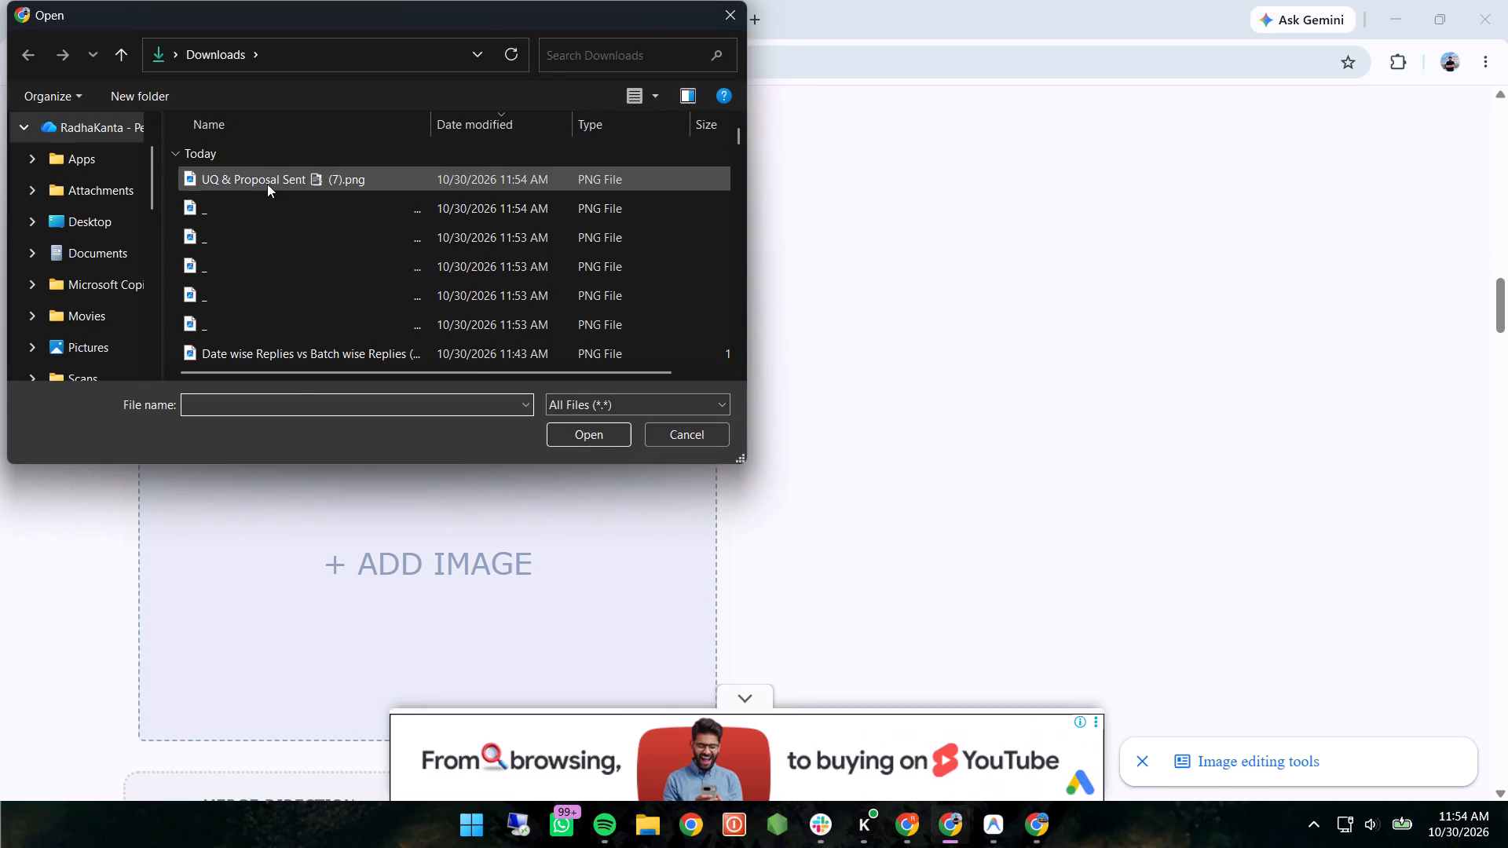
double_click(267, 184)
Review the added chart images and check their order in the merge list.
scroll(468, 333, up, 2)
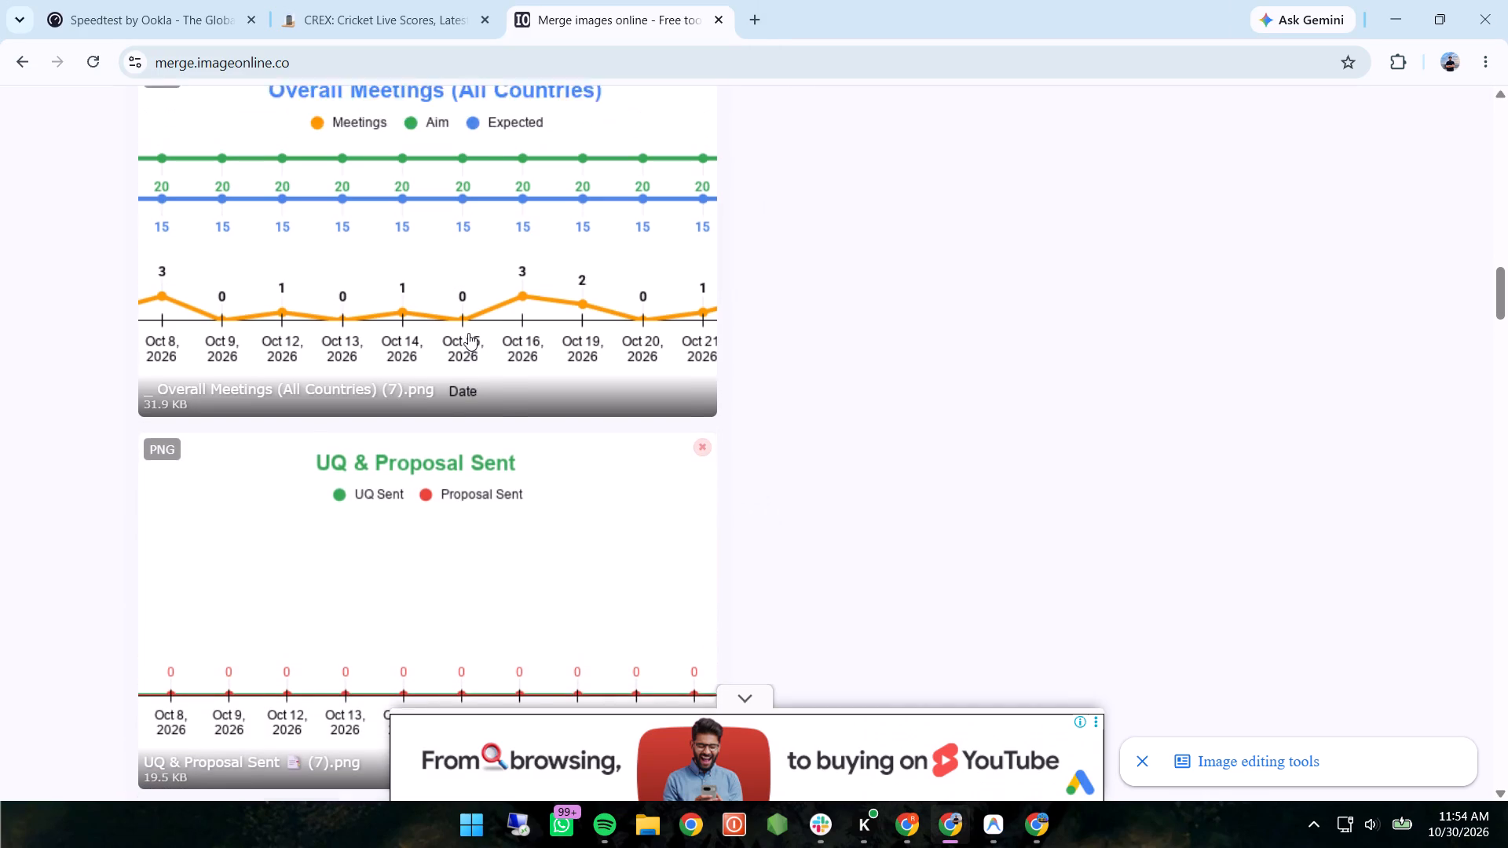
scroll(468, 333, up, 7)
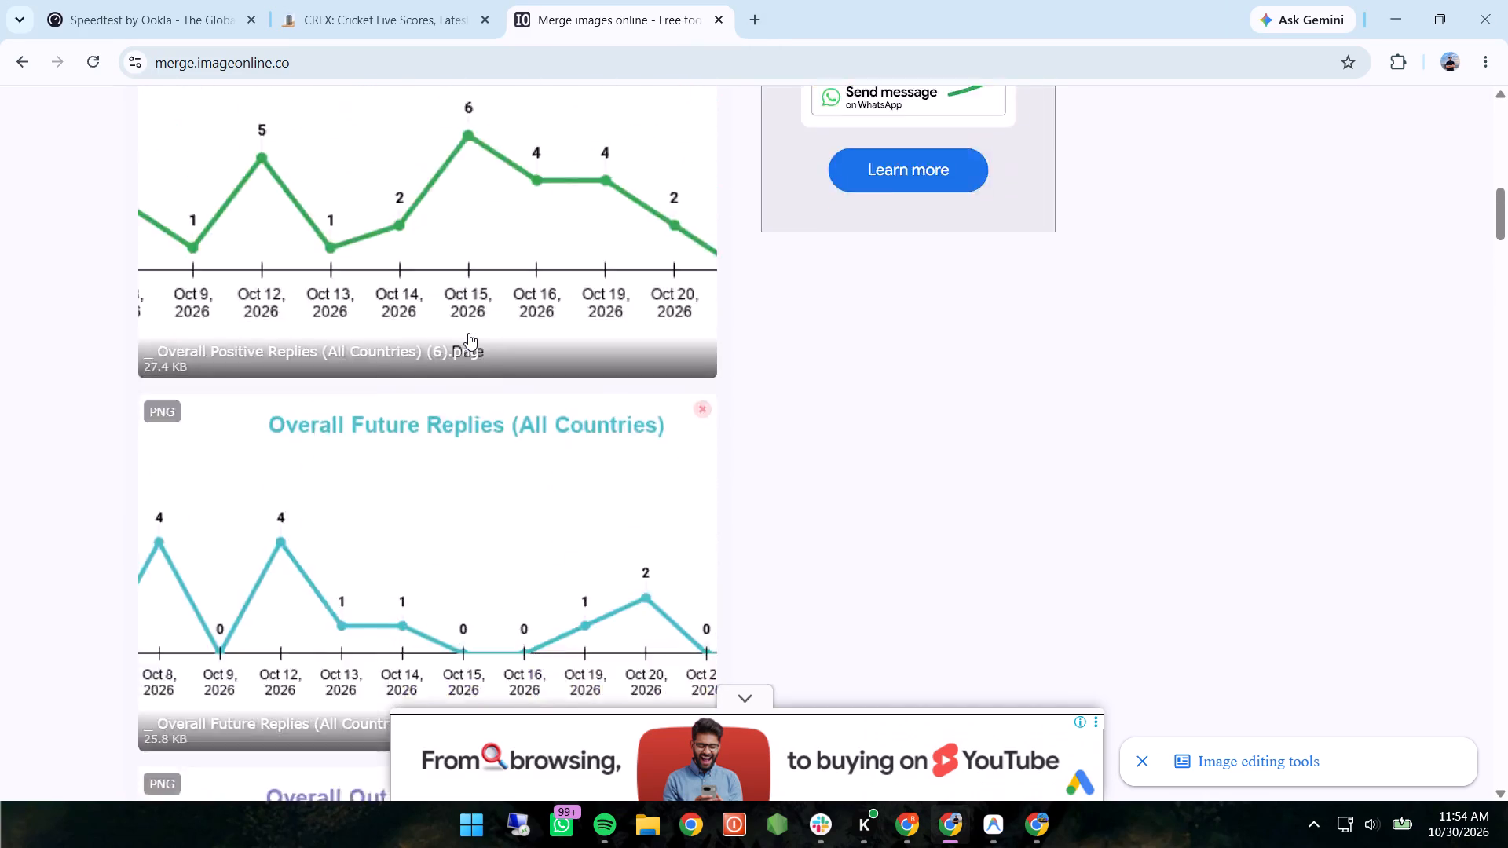
scroll(468, 333, up, 2)
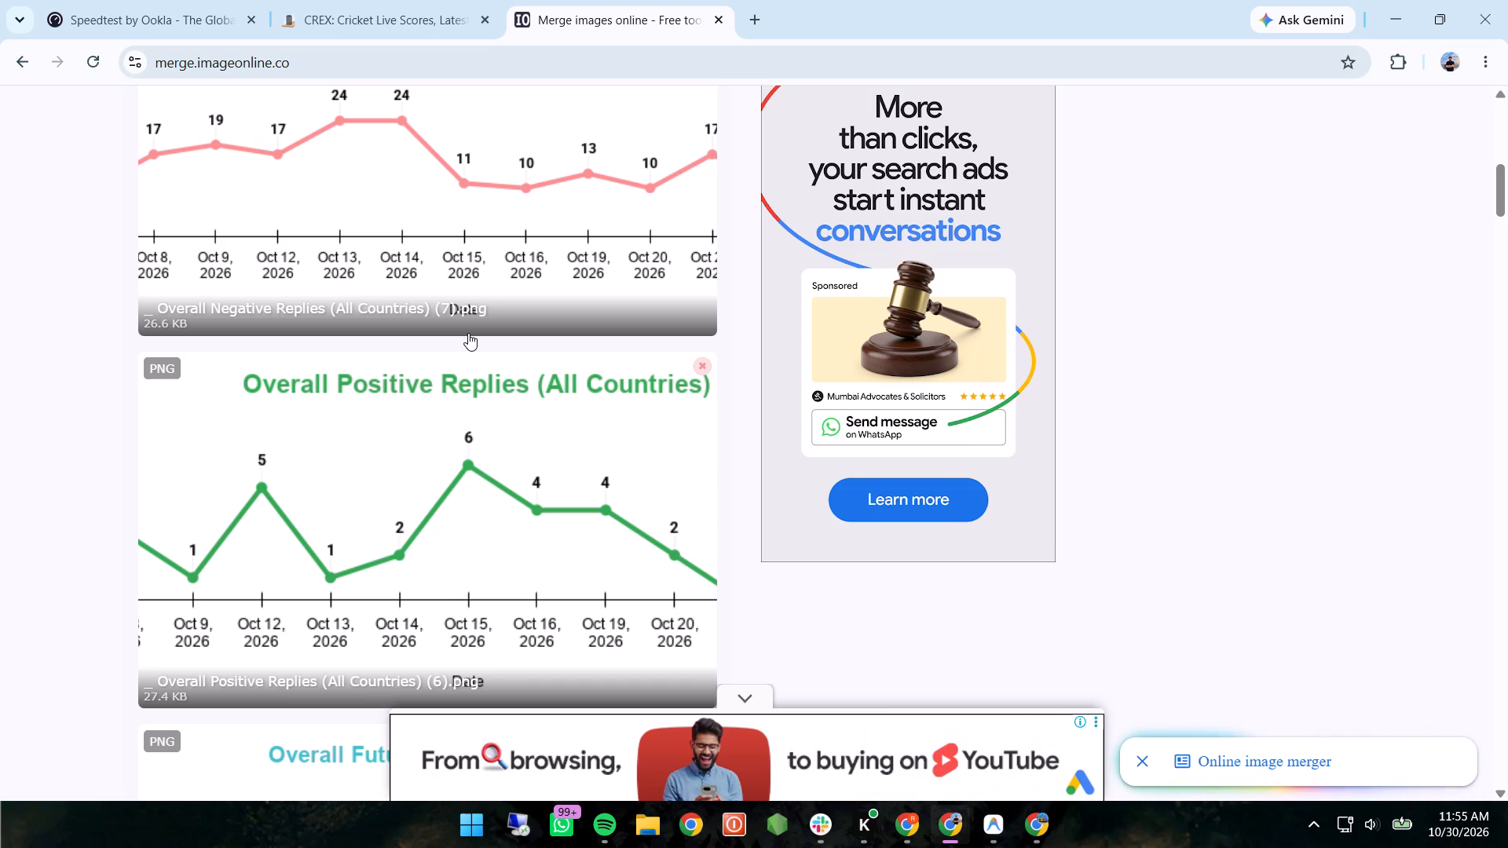
scroll(468, 333, up, 2)
scroll(468, 333, down, 3)
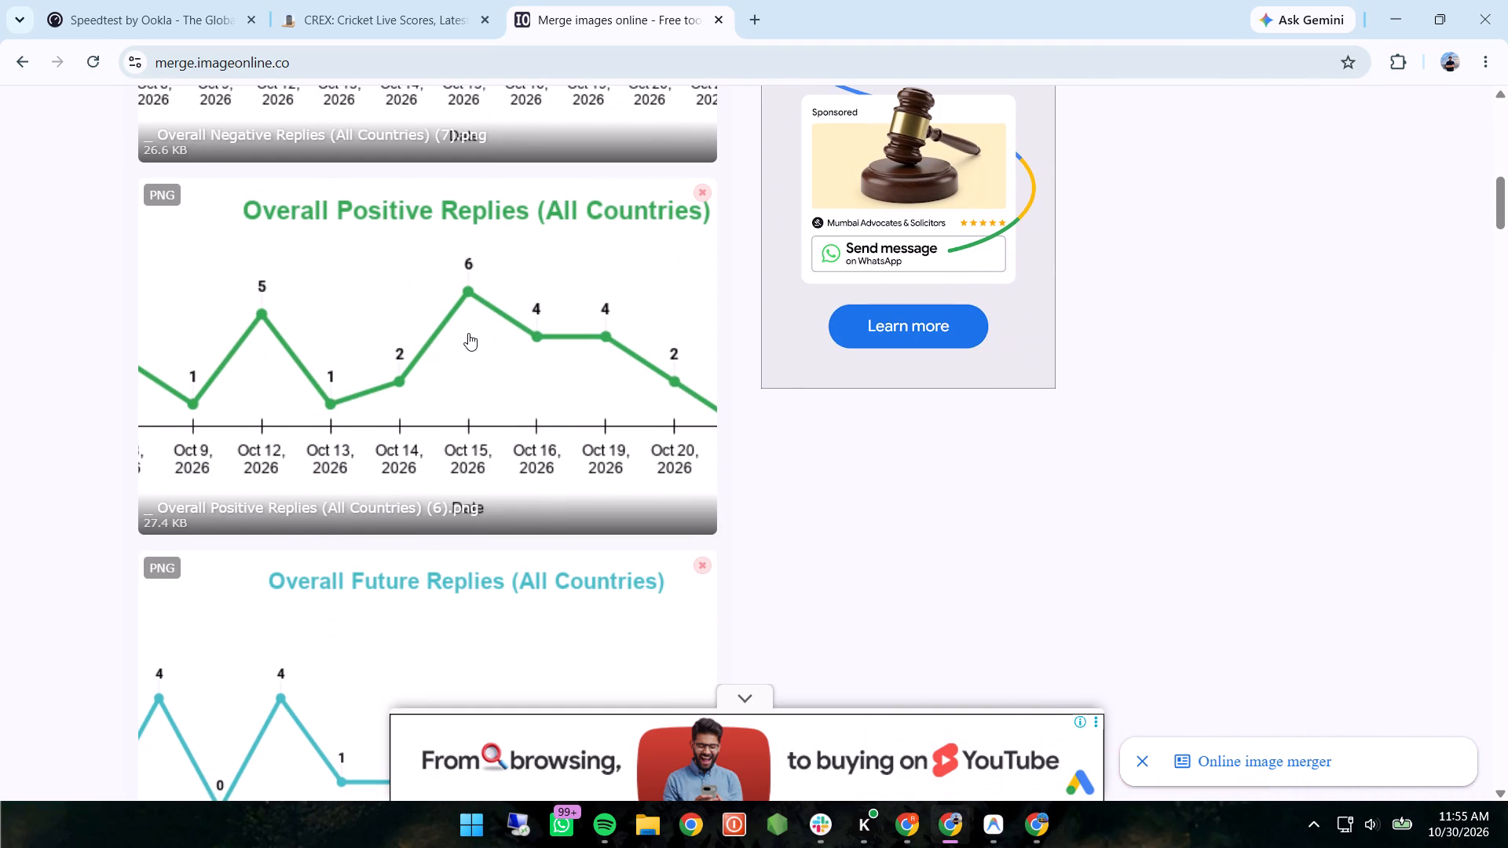
scroll(468, 333, up, 4)
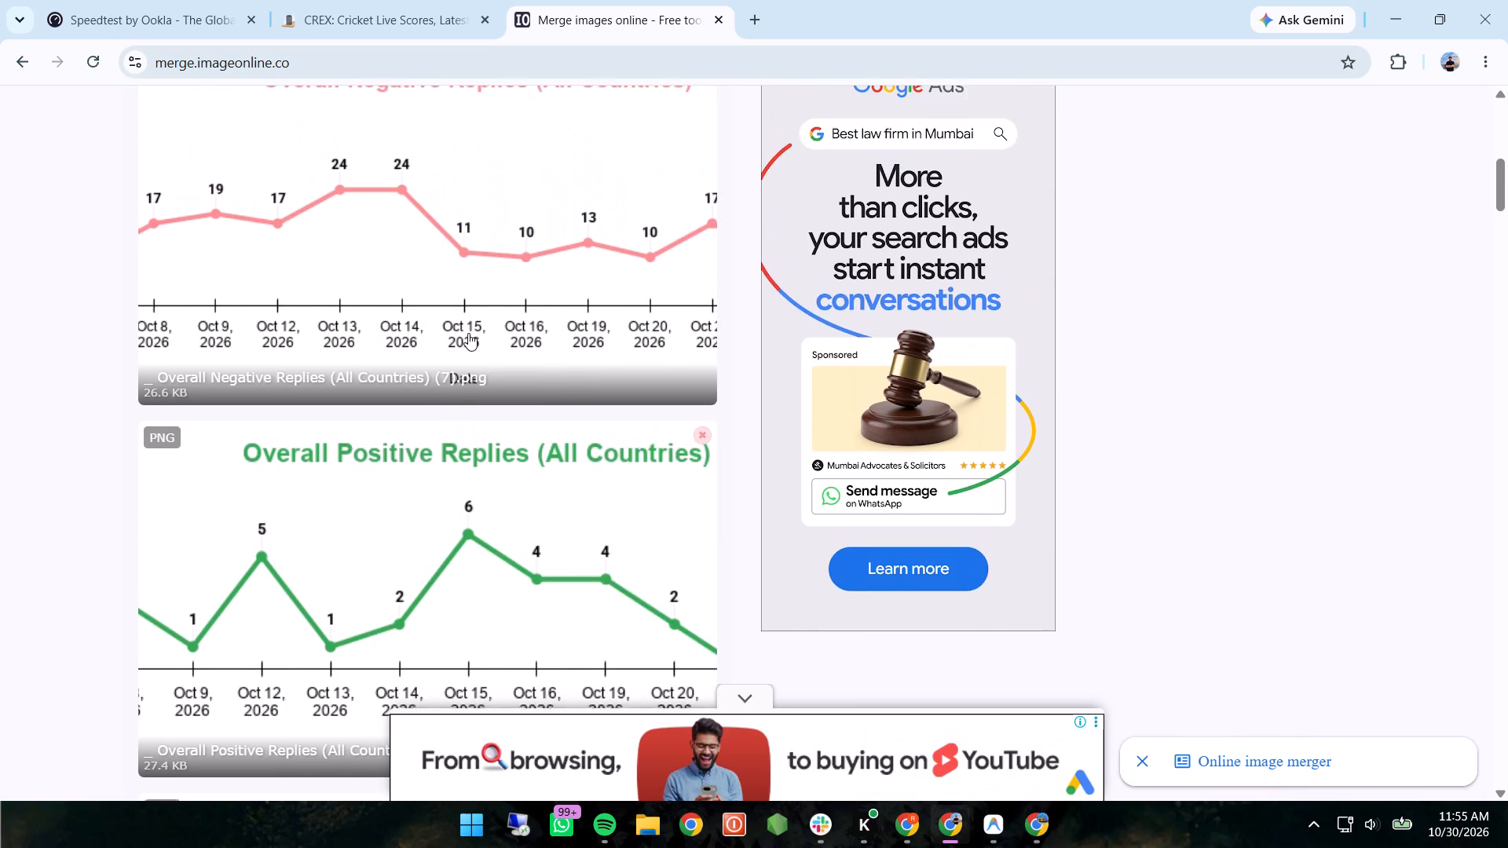
scroll(468, 333, up, 2)
Set the merge direction to Vertically and merge the six chart images.
scroll(468, 333, down, 3)
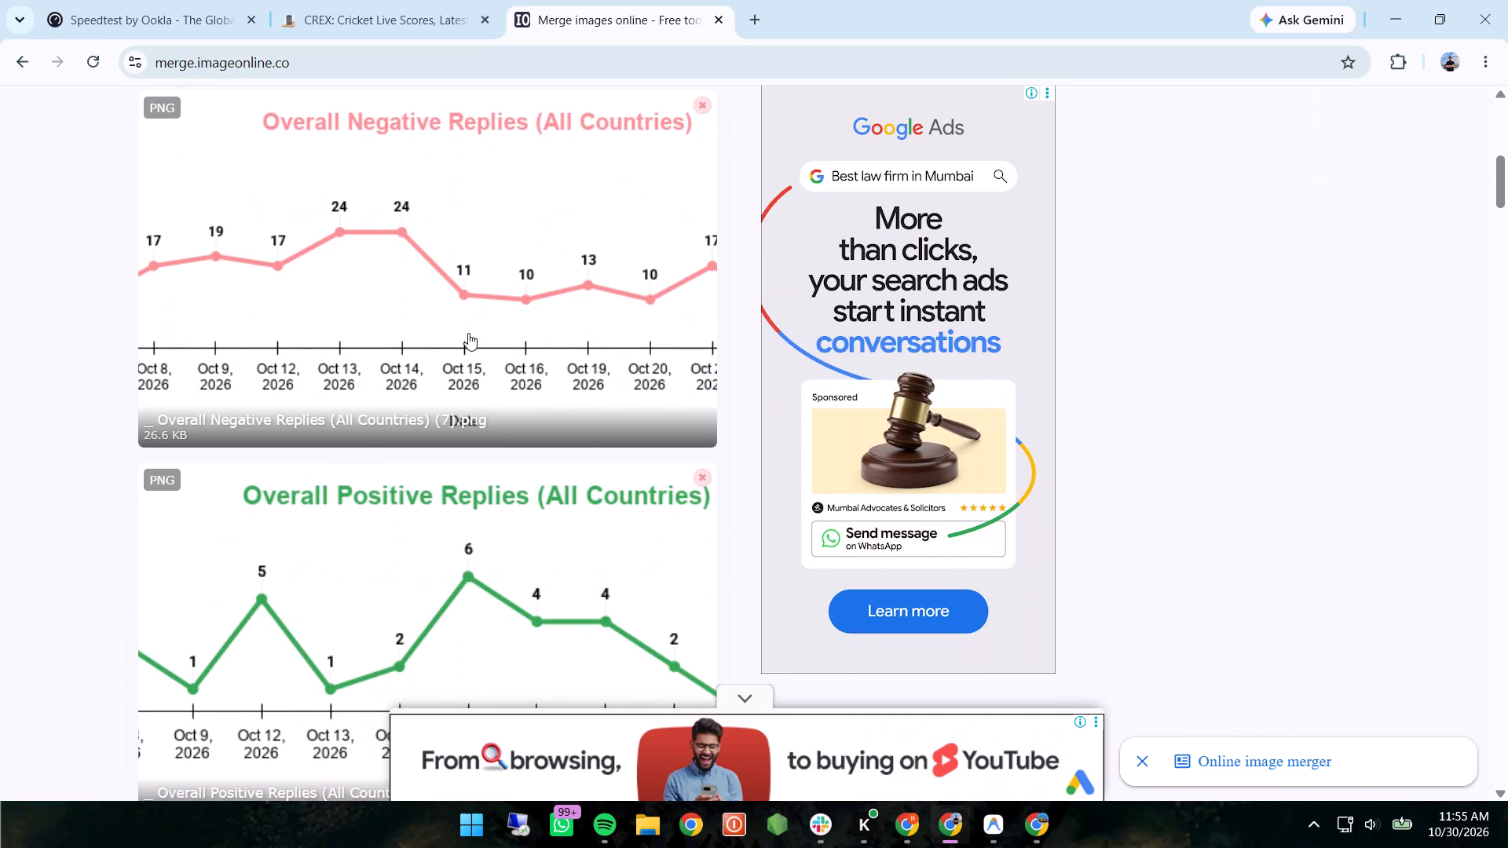
scroll(468, 333, down, 8)
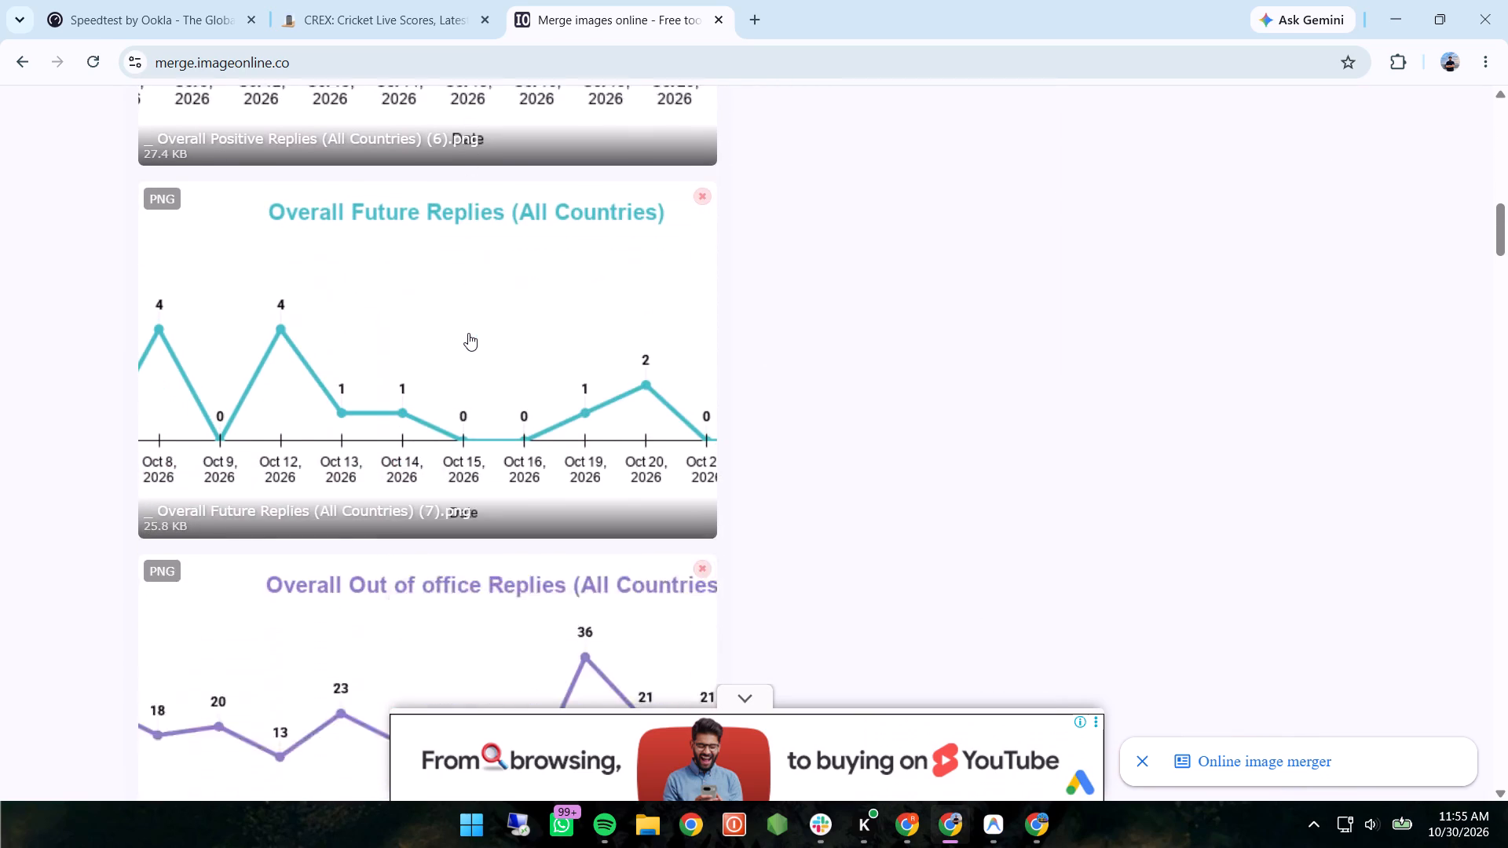
scroll(468, 333, down, 9)
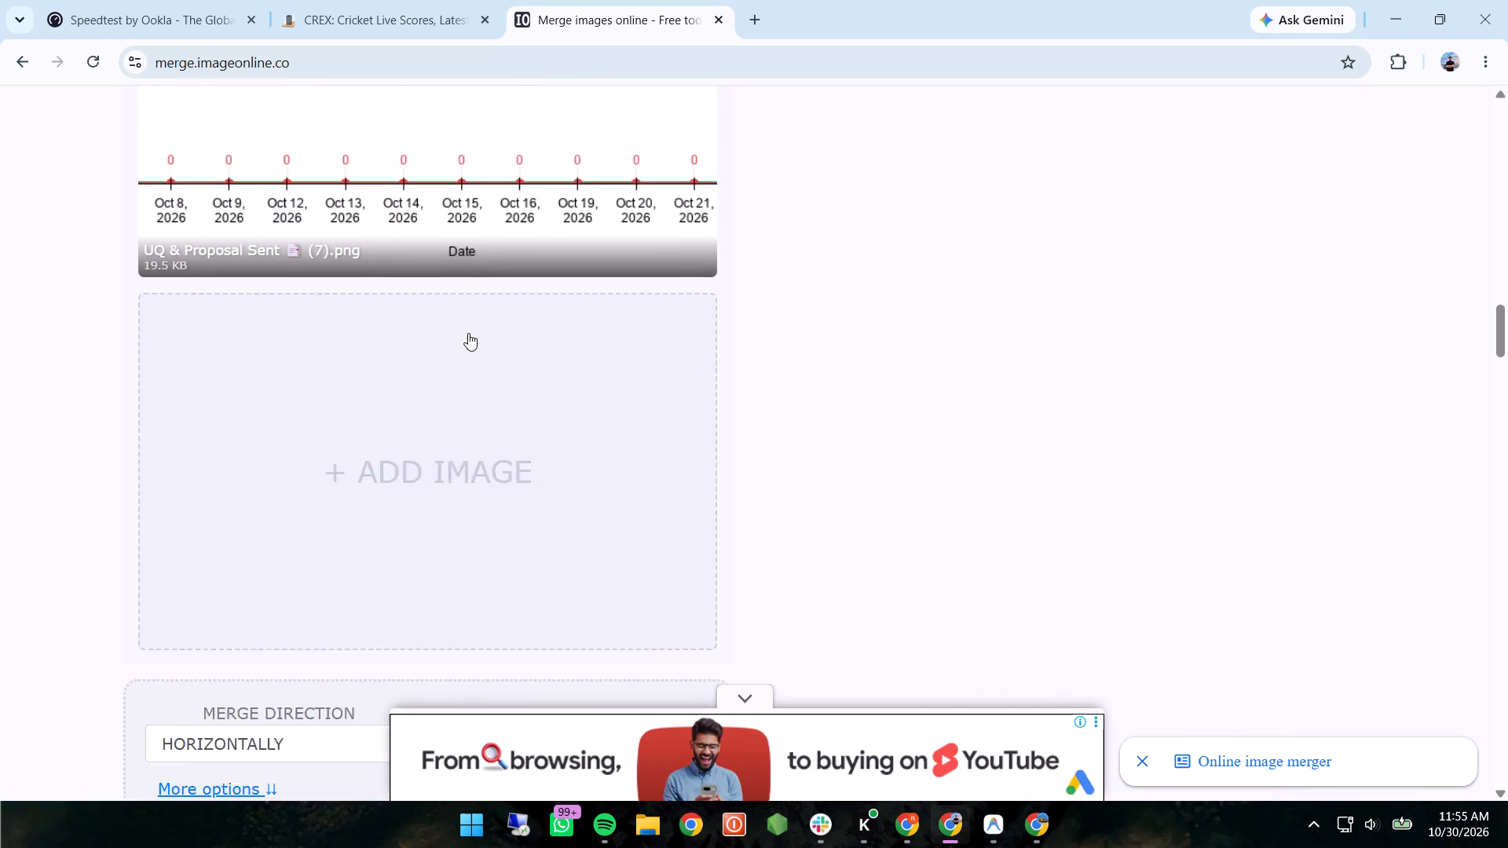
scroll(468, 333, down, 2)
click(368, 610)
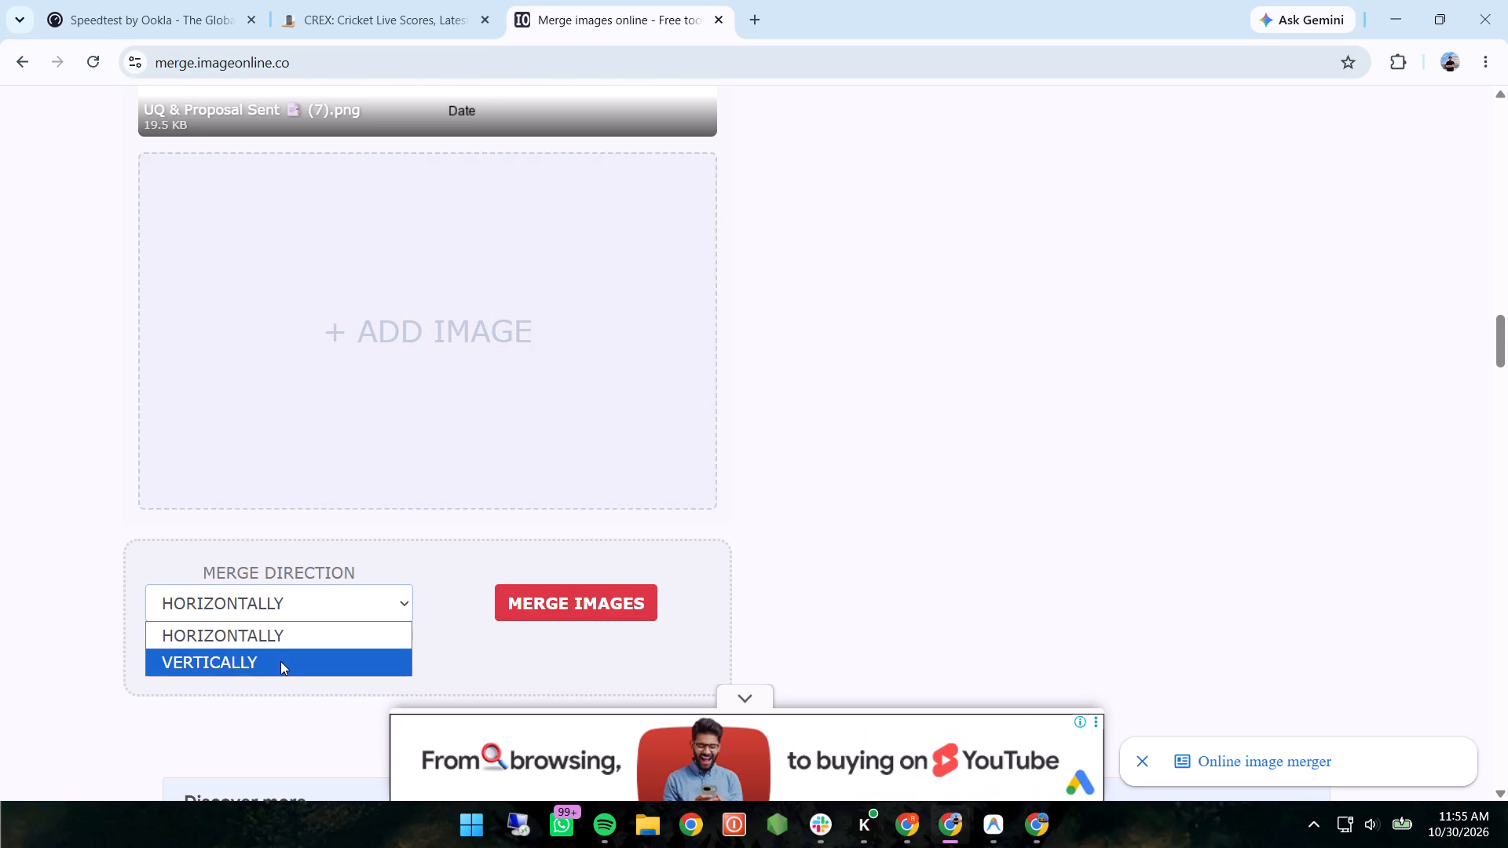
click(280, 661)
click(554, 599)
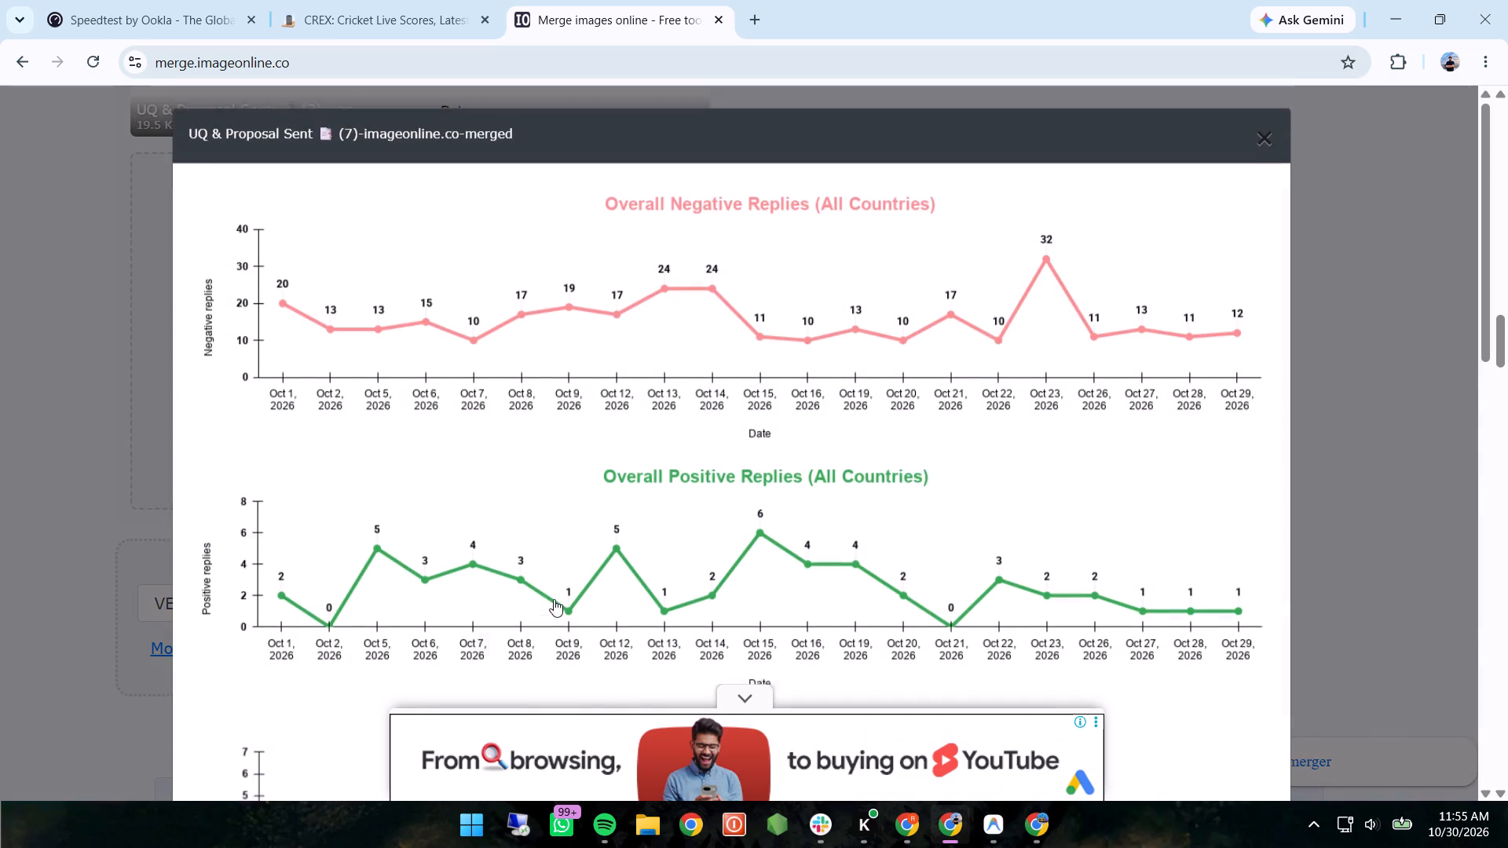
Download the merged chart image and close its preview.
scroll(931, 497, down, 8)
click(1239, 738)
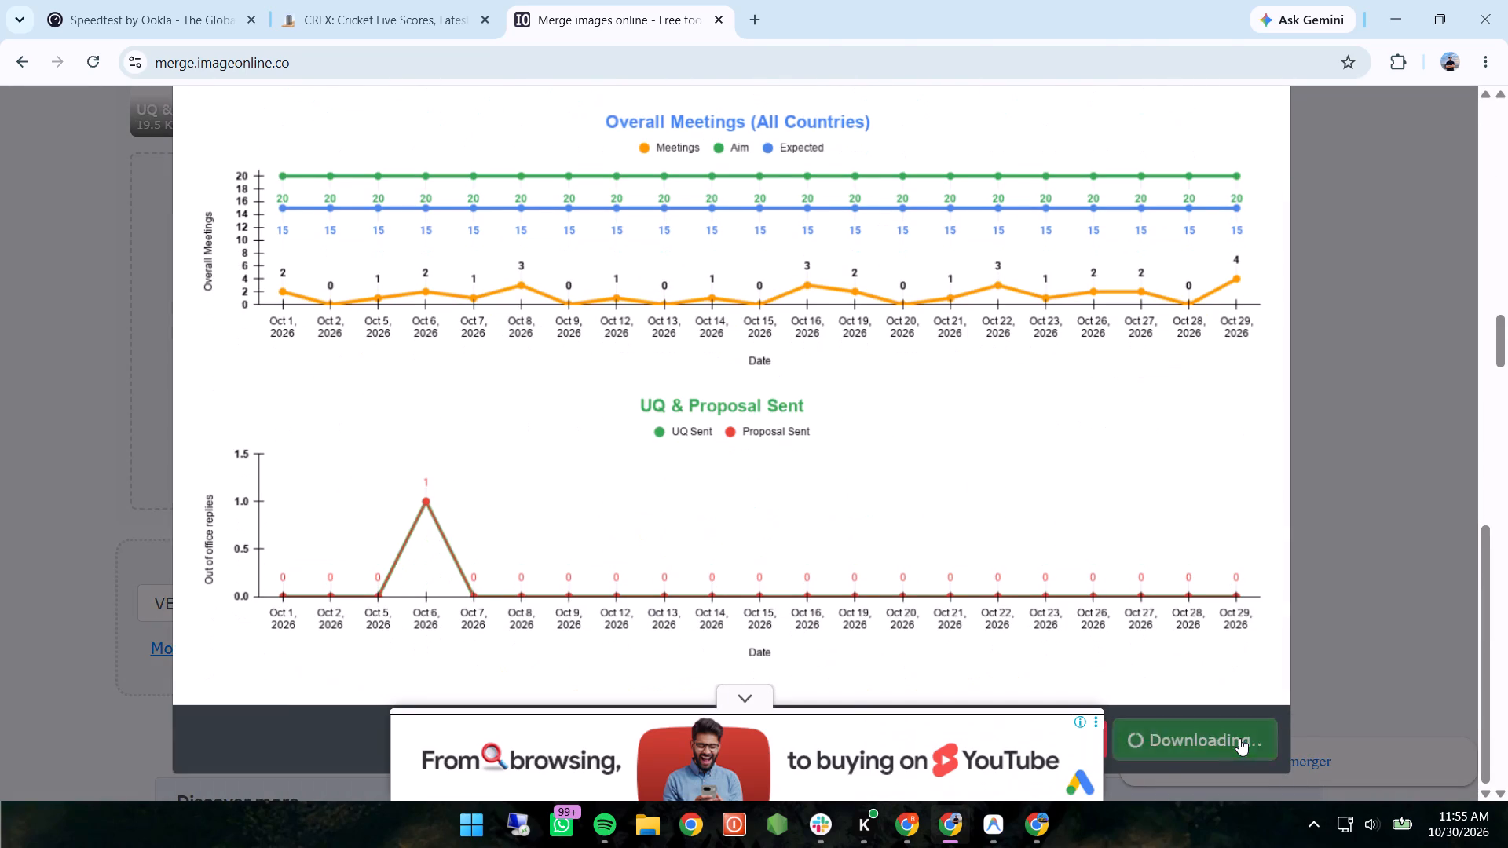
click(1144, 731)
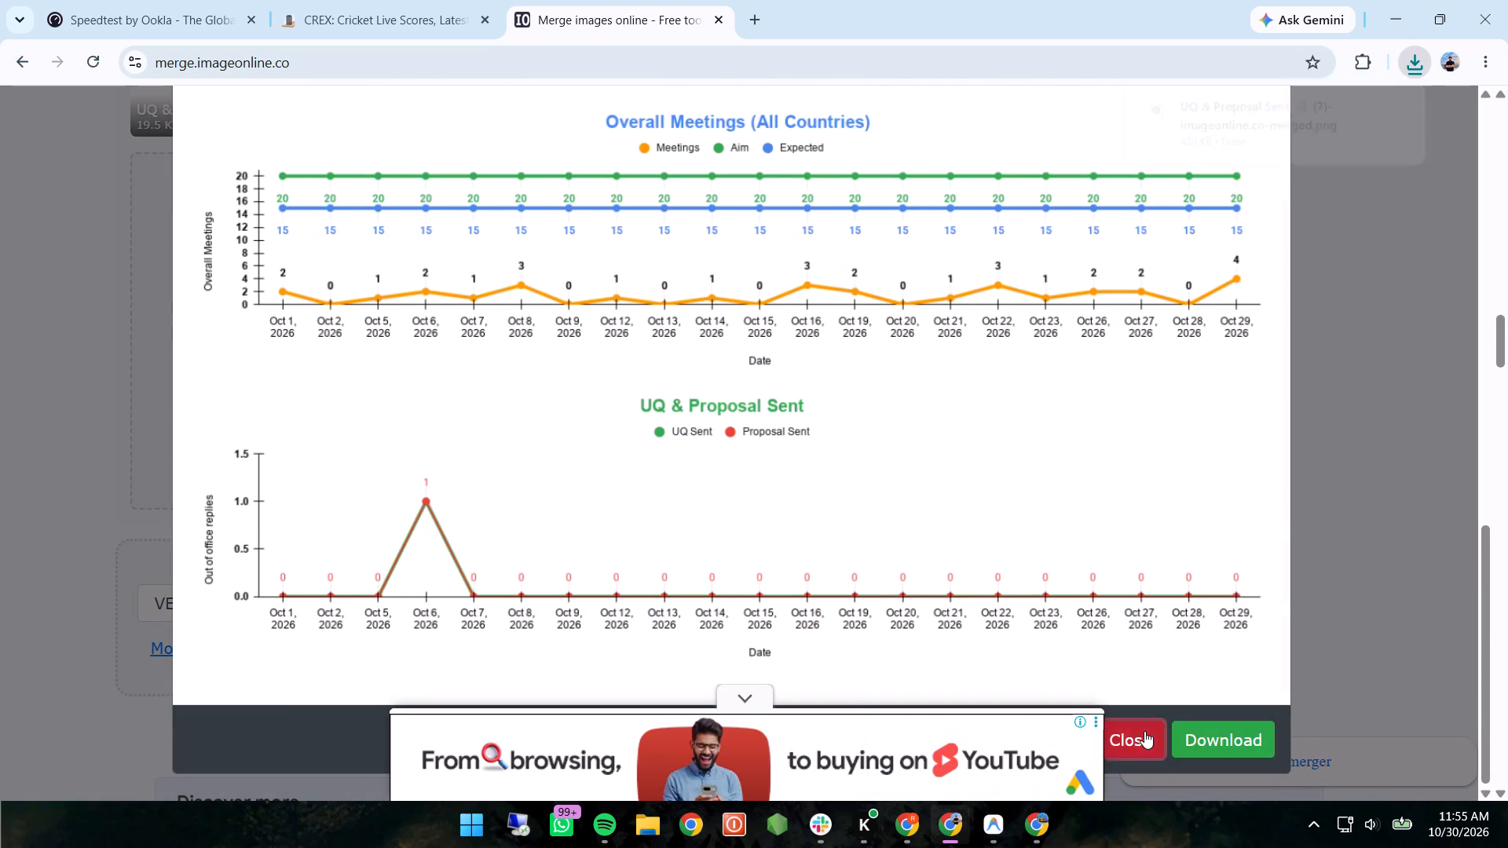